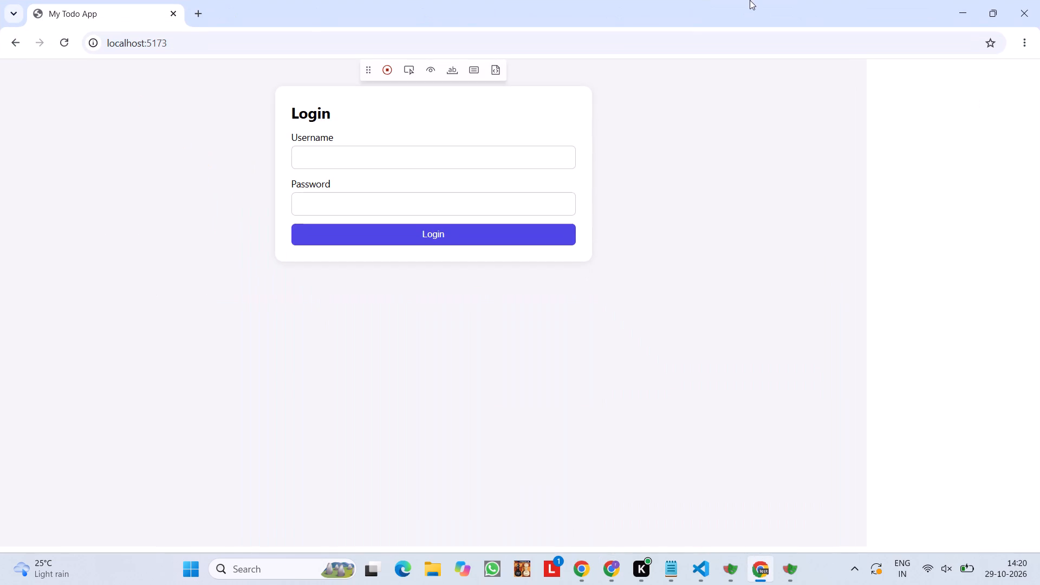
pyautogui.hotkey('alt', 'Tab')
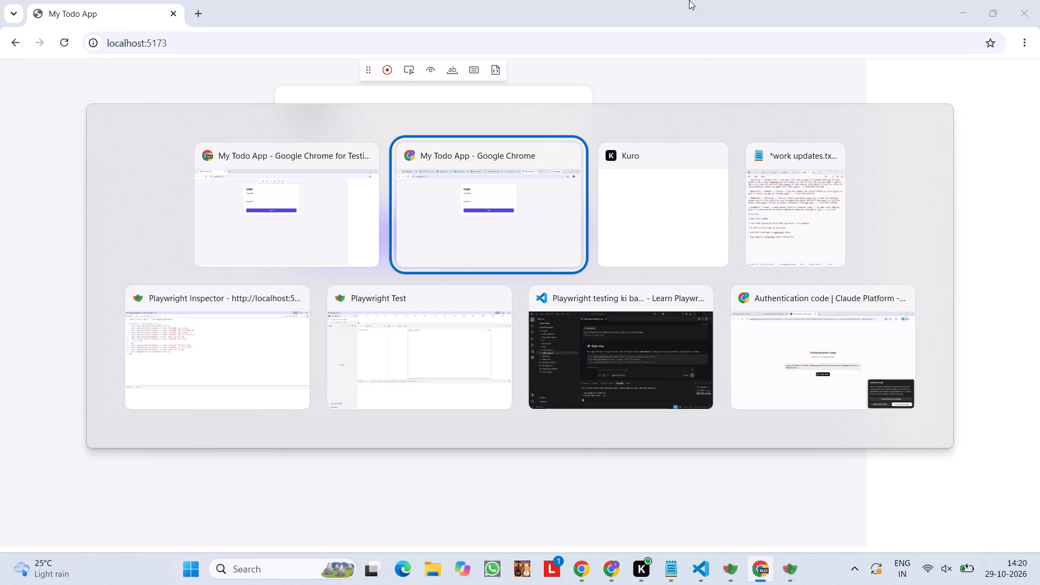
pyautogui.hotkey('alt', 'Tab')
pyautogui.hotkey('alt', 'Tab')
pyautogui.hotkey('alt', 'Tab')
pyautogui.hotkey('alt', 'Tab')
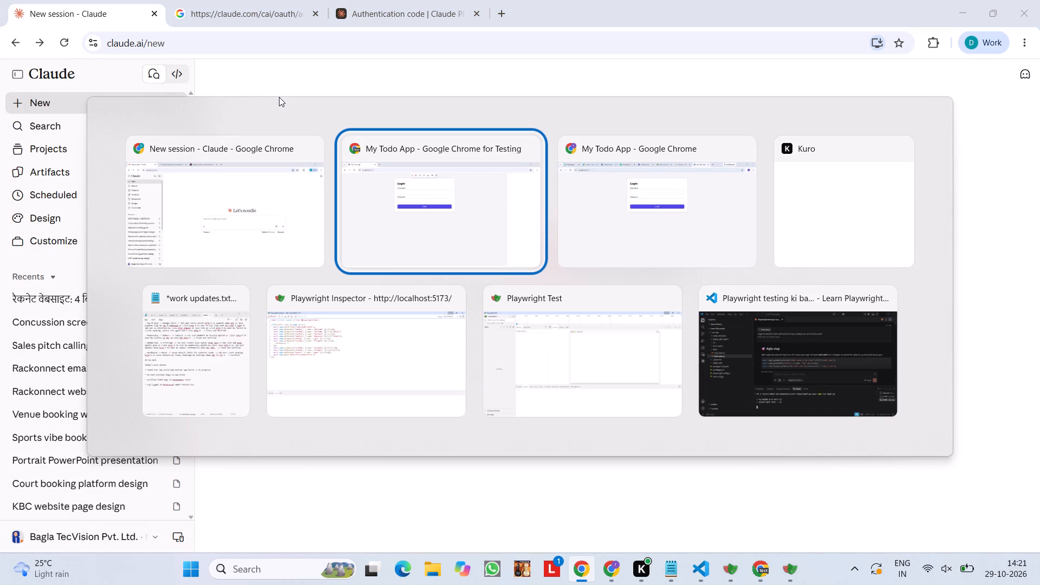
pyautogui.hotkey('alt', 'Tab')
pyautogui.hotkey('alt', 'Tab')
pyautogui.hotkey('alt', 'Tab')
pyautogui.hotkey('alt', 'Tab')
pyautogui.hotkey('alt', 'Tab')
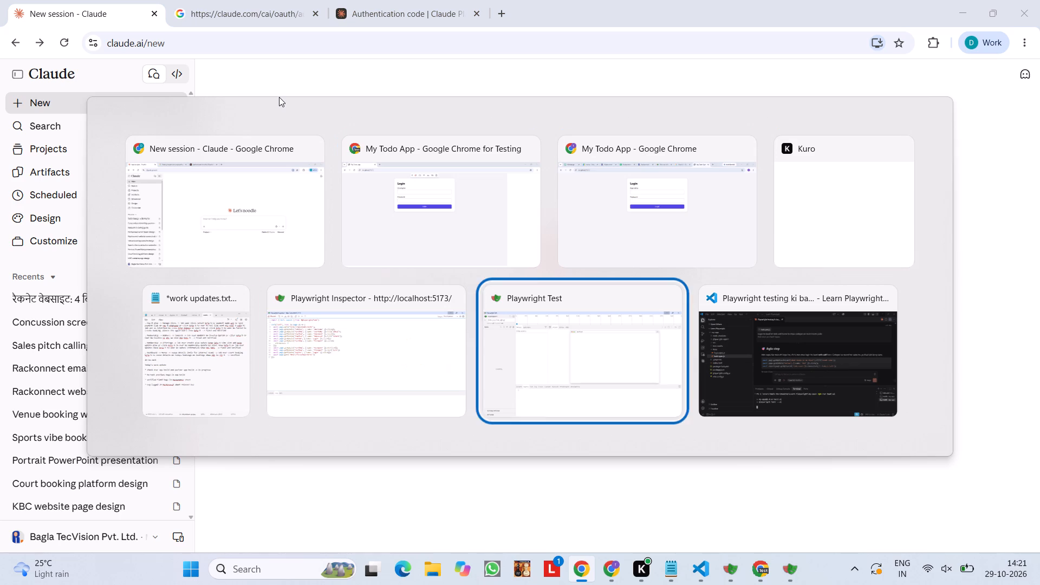
pyautogui.hotkey('alt', 'Tab')
pyautogui.hotkey('alt', 'Tab')
pyautogui.hotkey('alt', 'Tab')
pyautogui.hotkey('alt', 'Tab')
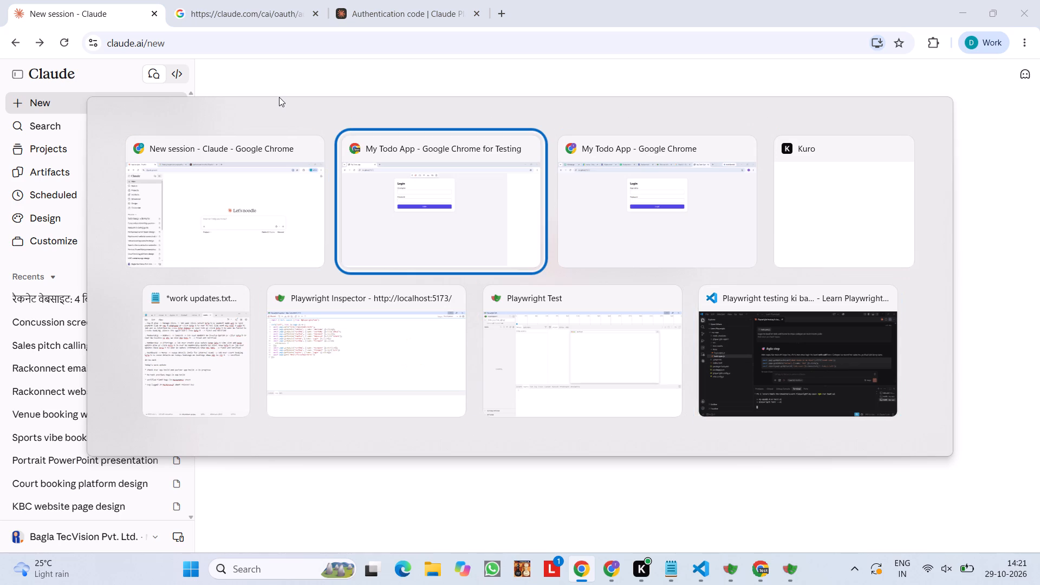
pyautogui.hotkey('alt', 'Tab')
pyautogui.hotkey('alt', 'Tab')
pyautogui.hotkey('alt', 'Tab')
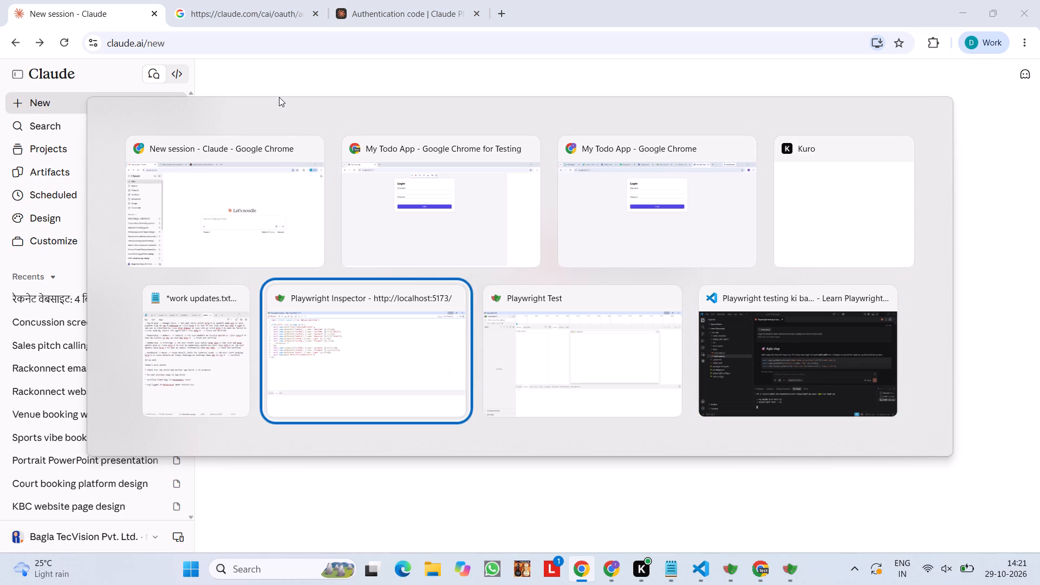
pyautogui.hotkey('alt', 'Tab')
pyautogui.hotkey('alt', 'Tab')
pyautogui.hotkey('alt', 'Tab')
pyautogui.hotkey('alt', 'Tab')
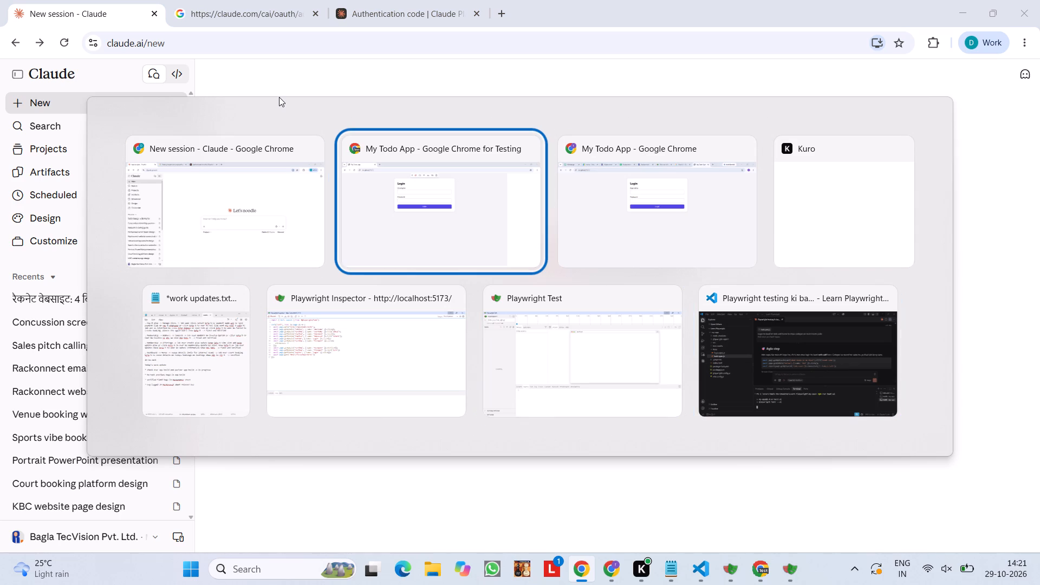
pyautogui.hotkey('alt', 'Tab')
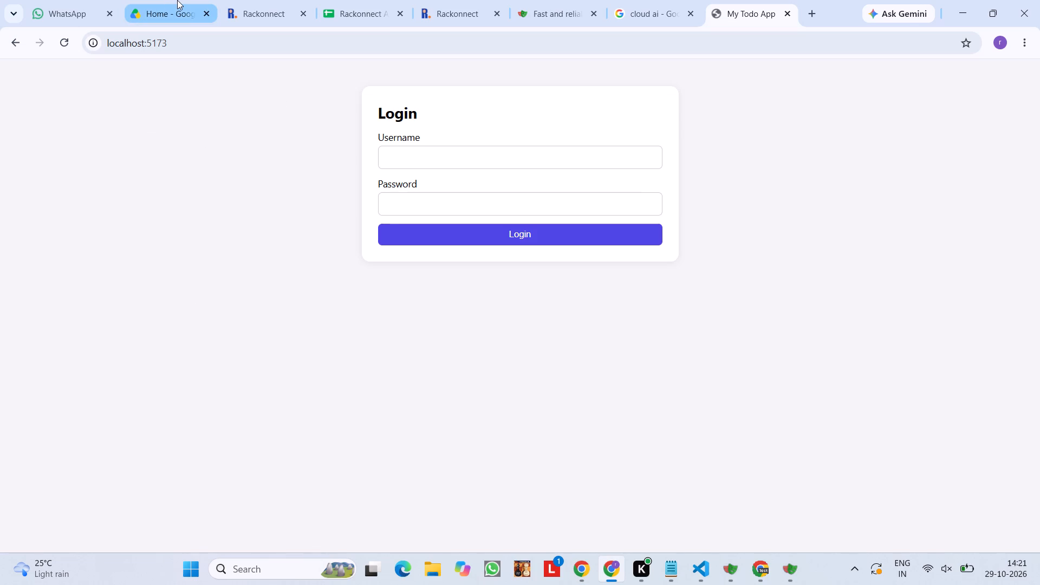
pyautogui.click(177, 0)
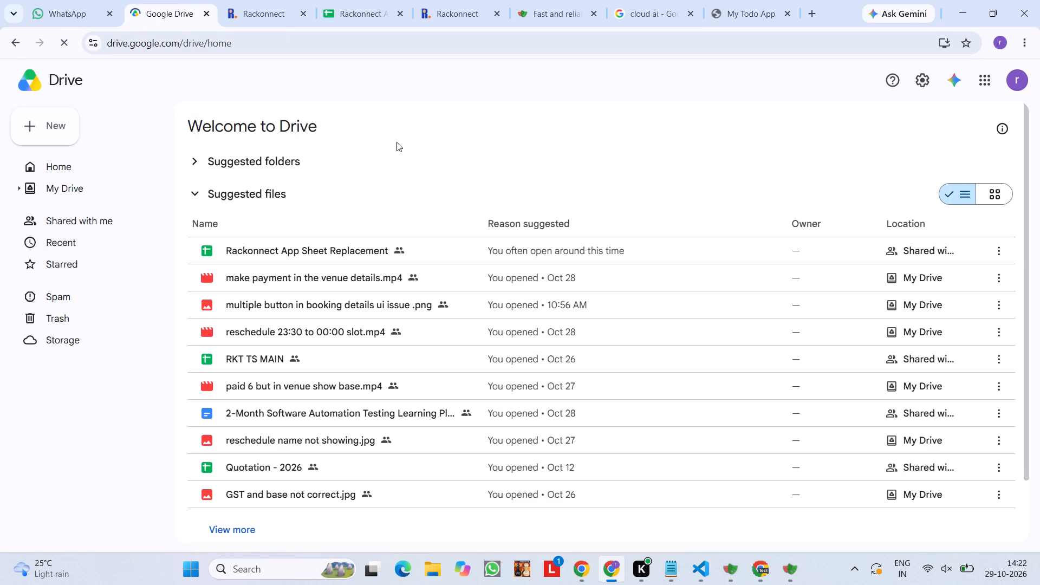
pyautogui.click(461, 225)
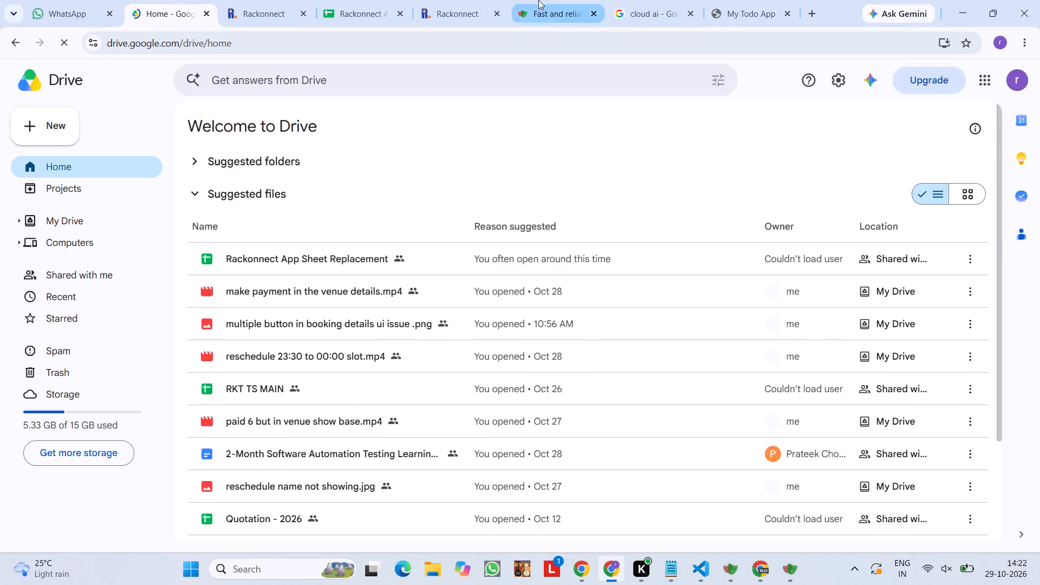
pyautogui.click(538, 0)
pyautogui.click(430, 1)
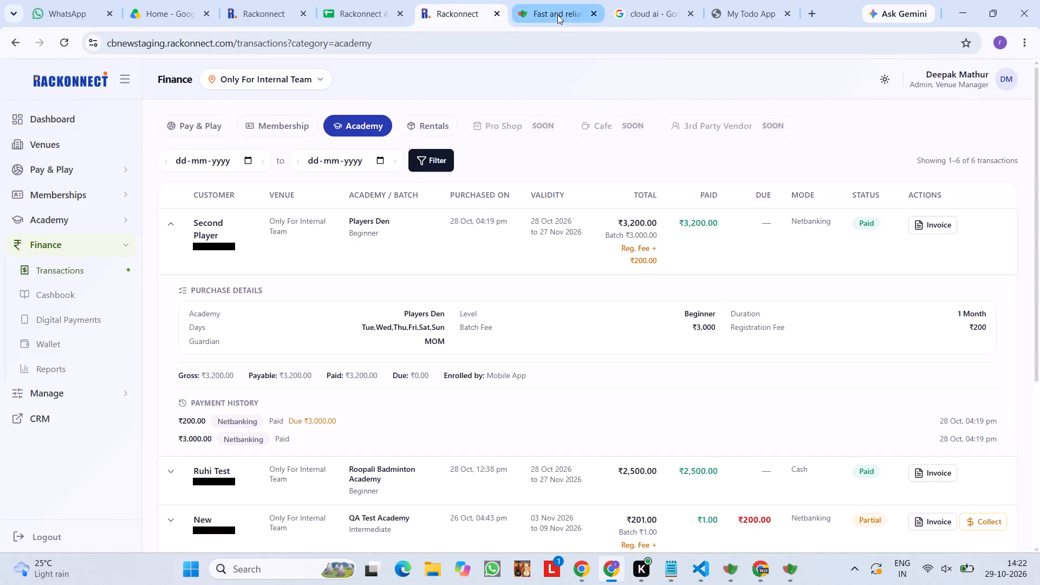
# Close the Playwright website and My Todo App tabs in this Chrome window.
pyautogui.click(557, 15)
pyautogui.scroll(3, 529, 190)
pyautogui.click(591, 10)
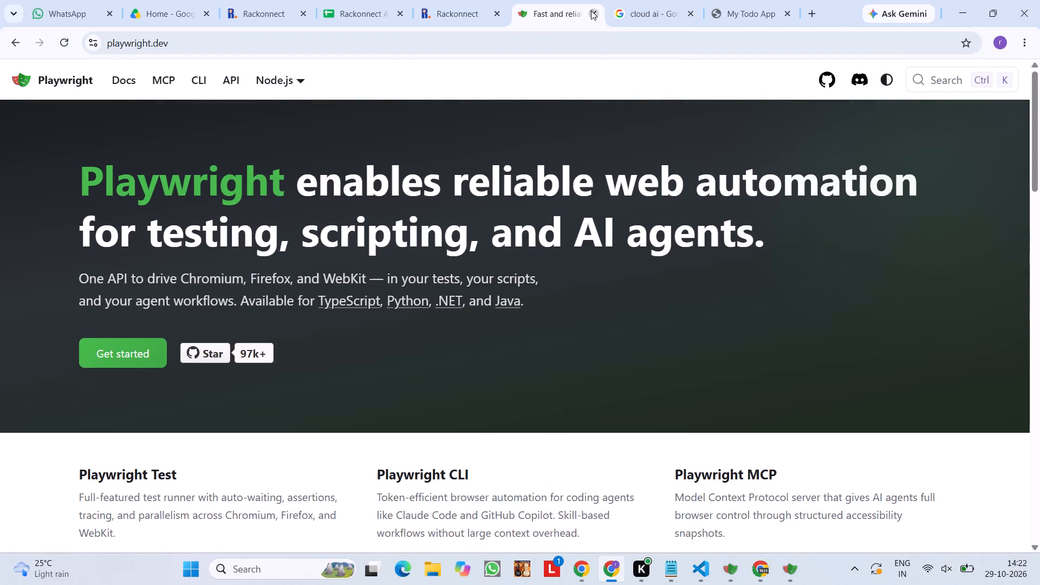
pyautogui.click(548, 11)
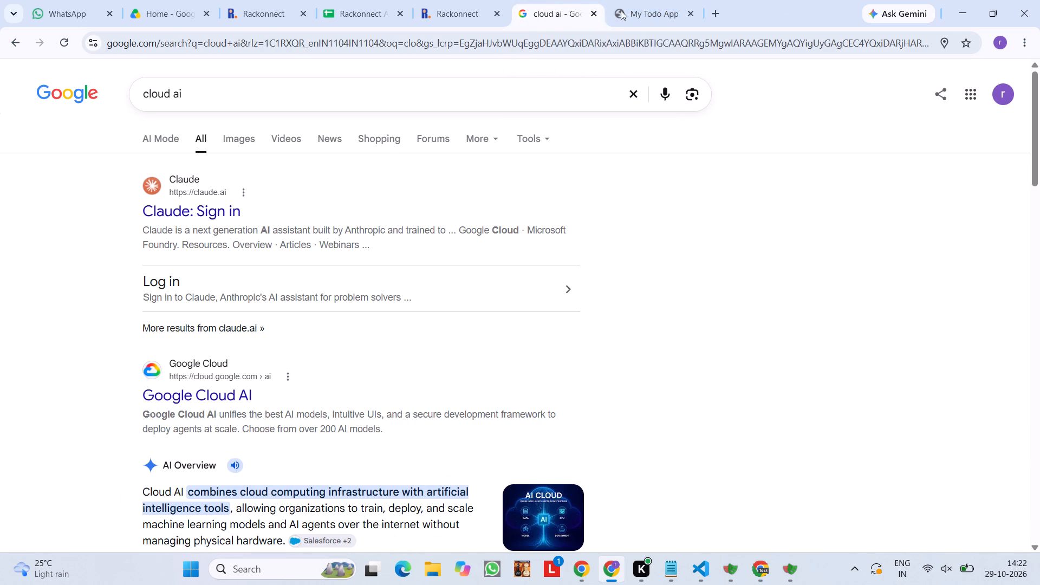
pyautogui.click(643, 13)
pyautogui.click(685, 17)
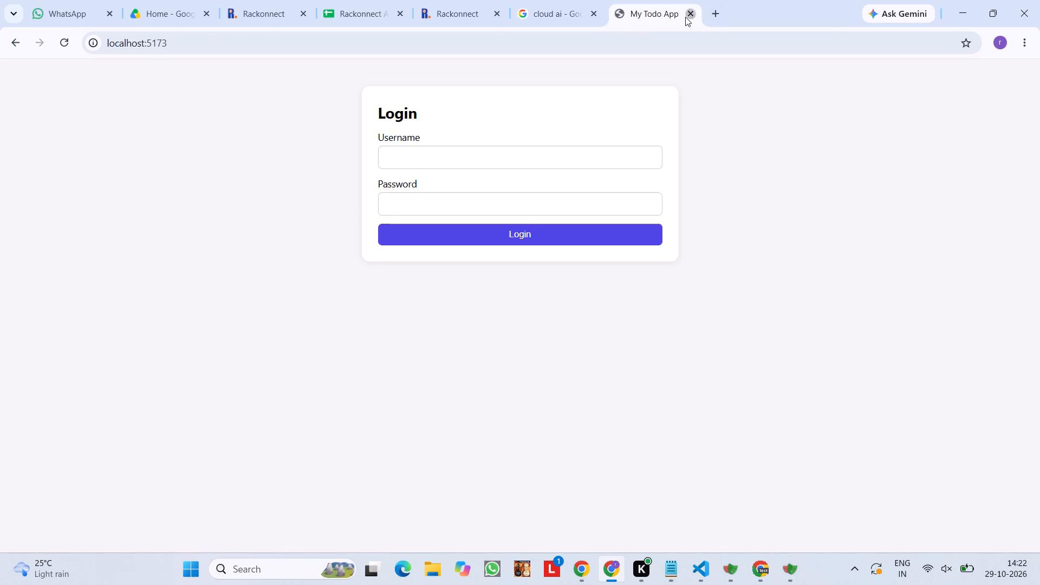
# Bring up the Rackonnect App Sheet Replacement spreadsheet and review the bug entries with their status and remarks columns.
pyautogui.click(413, 0)
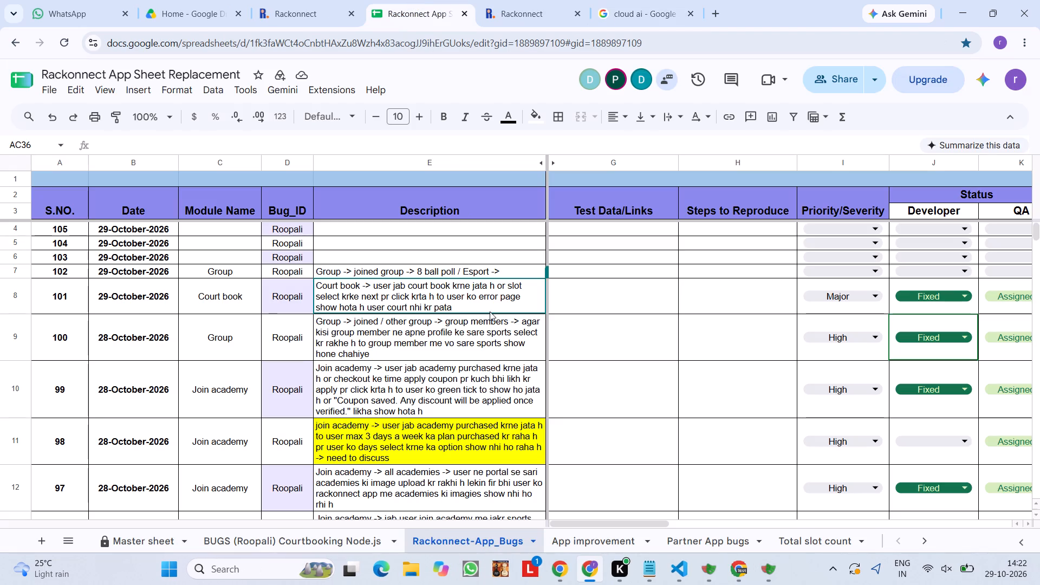
pyautogui.scroll(1, 641, 320)
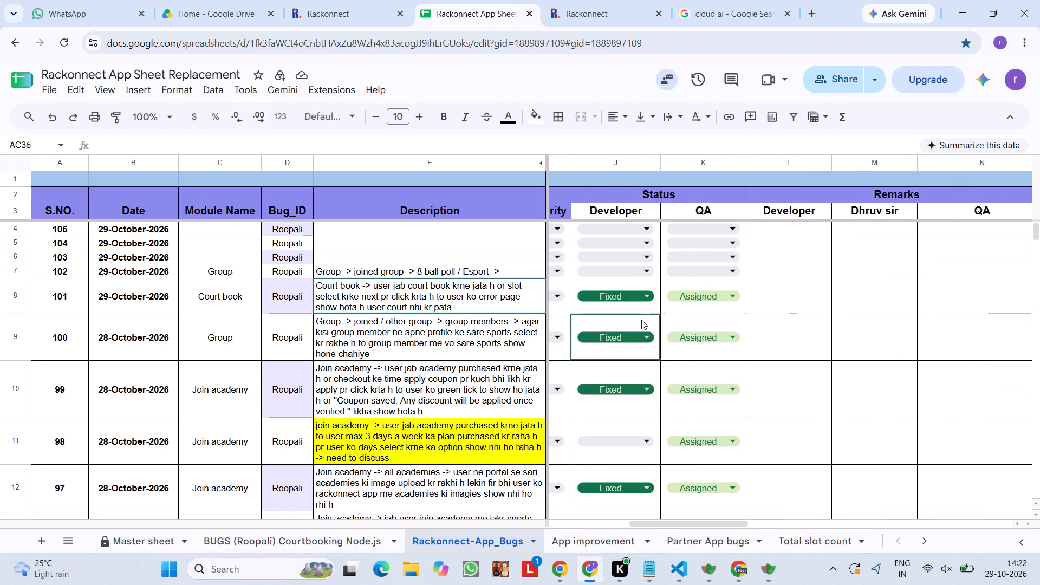
pyautogui.hscroll(5, 641, 320)
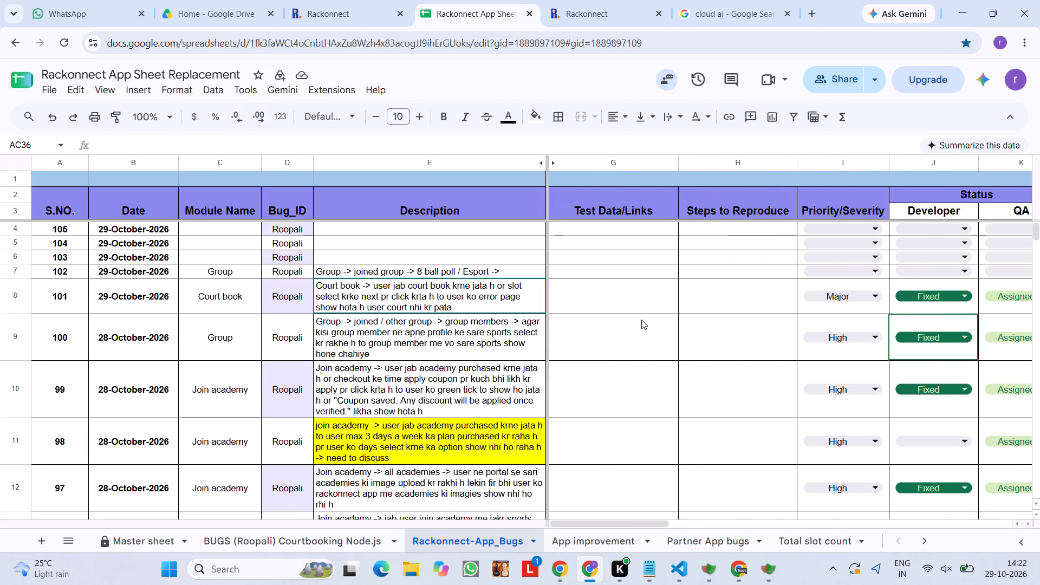
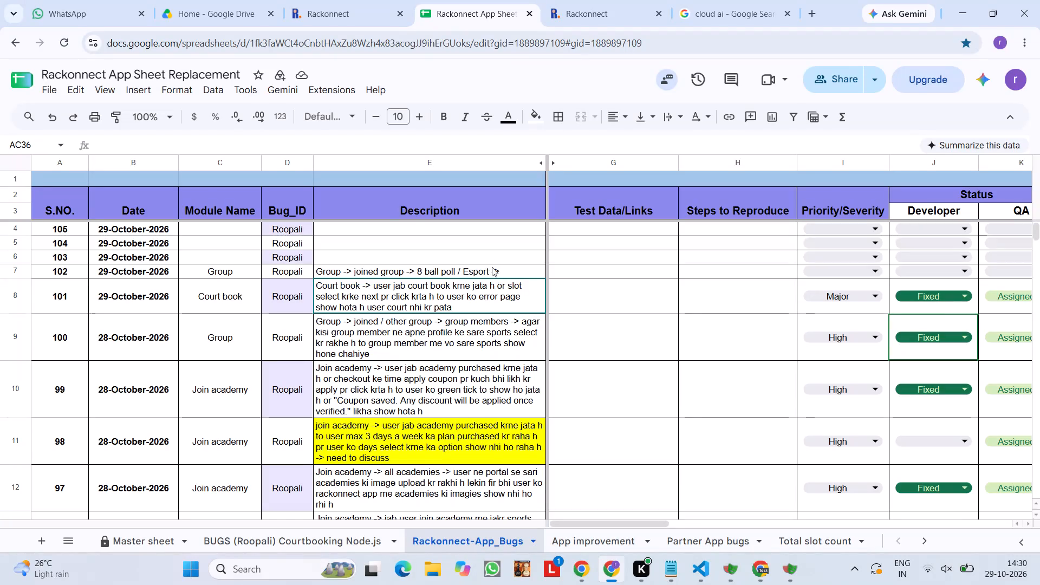
# Continue the description of bug 102 with "user jab 8 ball pool or esport ka group".
pyautogui.doubleClick(496, 271)
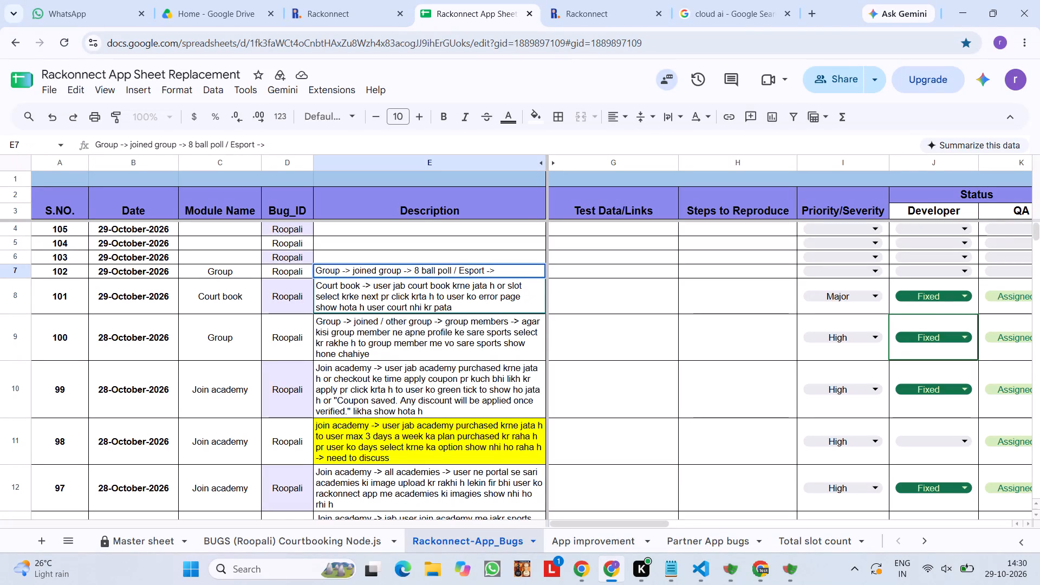
pyautogui.write('usre j')
pyautogui.press('BackSpace')
pyautogui.press('BackSpace')
pyautogui.press('BackSpace')
pyautogui.press('BackSpace')
pyautogui.write('er jab')
pyautogui.press('space')
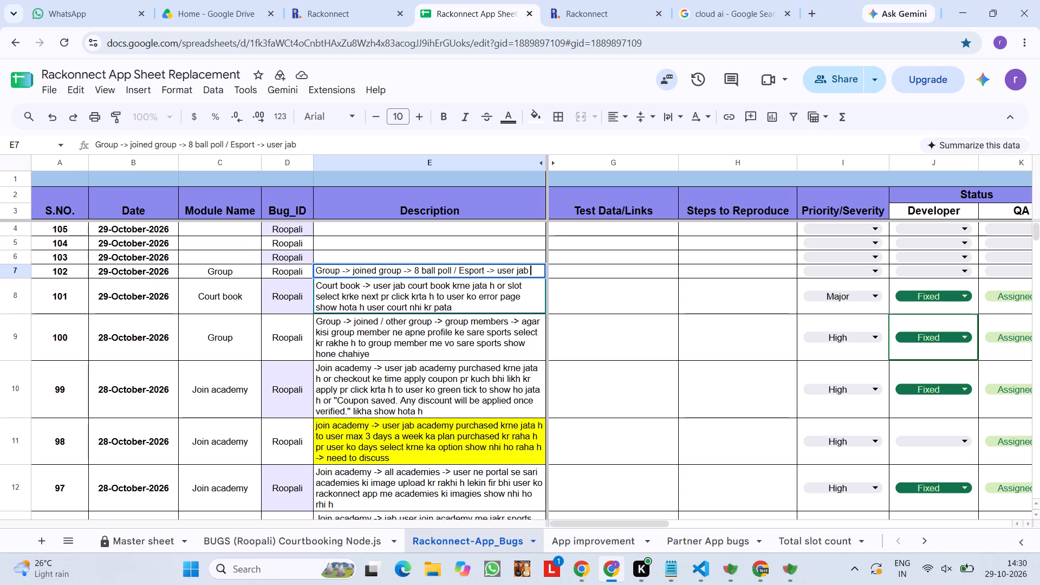
pyautogui.write('8 bal')
pyautogui.press('BackSpace')
pyautogui.write('ol')
pyautogui.press('BackSpace')
pyautogui.press('BackSpace')
pyautogui.press('BackSpace')
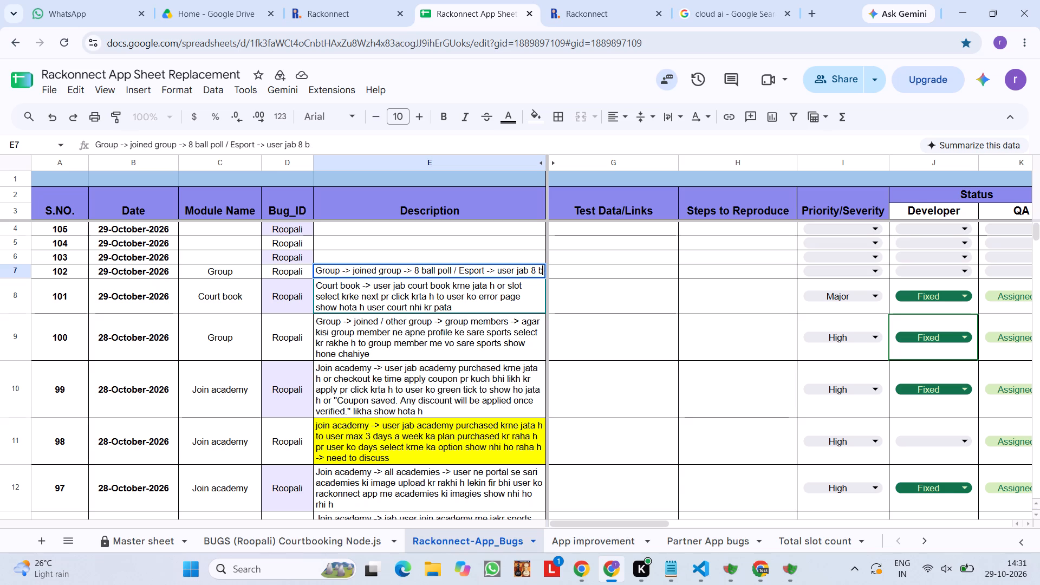
pyautogui.write('all pool ka')
pyautogui.press('space')
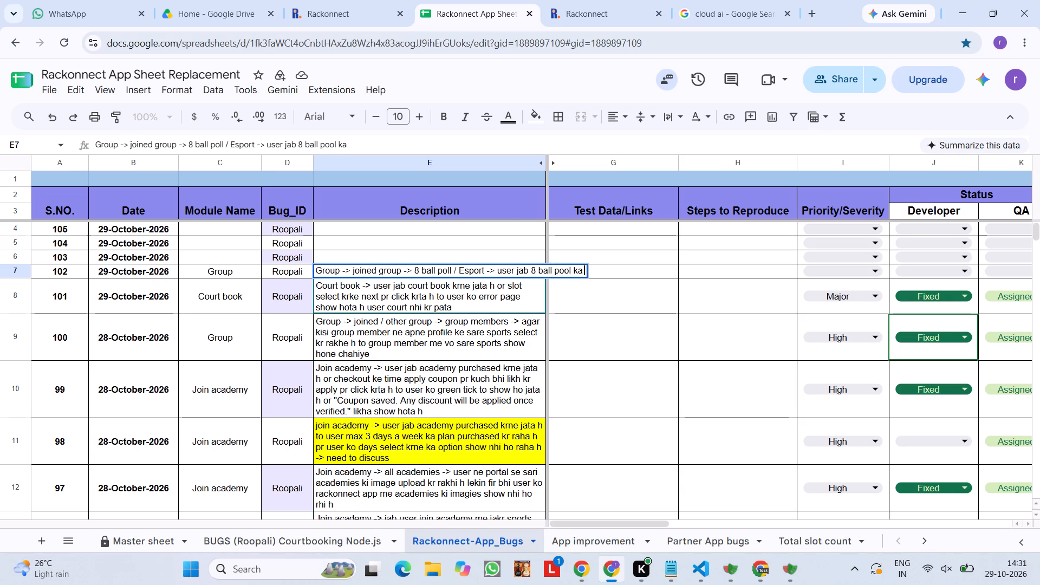
pyautogui.press('BackSpace')
pyautogui.press('BackSpace')
pyautogui.press('BackSpace')
pyautogui.press('BackSpace')
pyautogui.press('space')
pyautogui.write('o r')
pyautogui.press('space')
pyautogui.press('BackSpace')
pyautogui.press('BackSpace')
pyautogui.write('r')
pyautogui.press('space')
pyautogui.press('BackSpace')
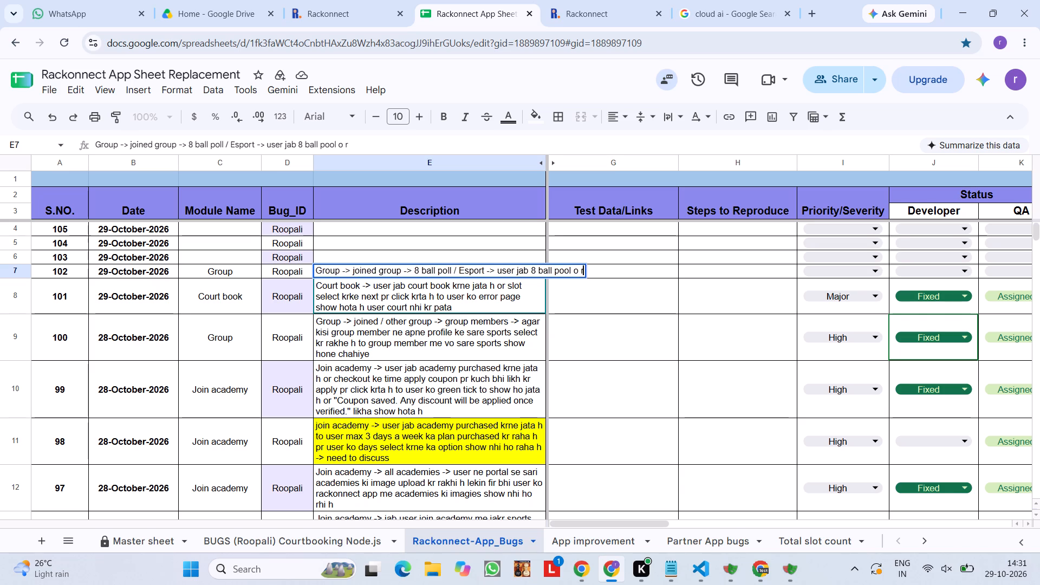
pyautogui.press('BackSpace')
pyautogui.press('BackSpace')
pyautogui.write('r')
pyautogui.press('space')
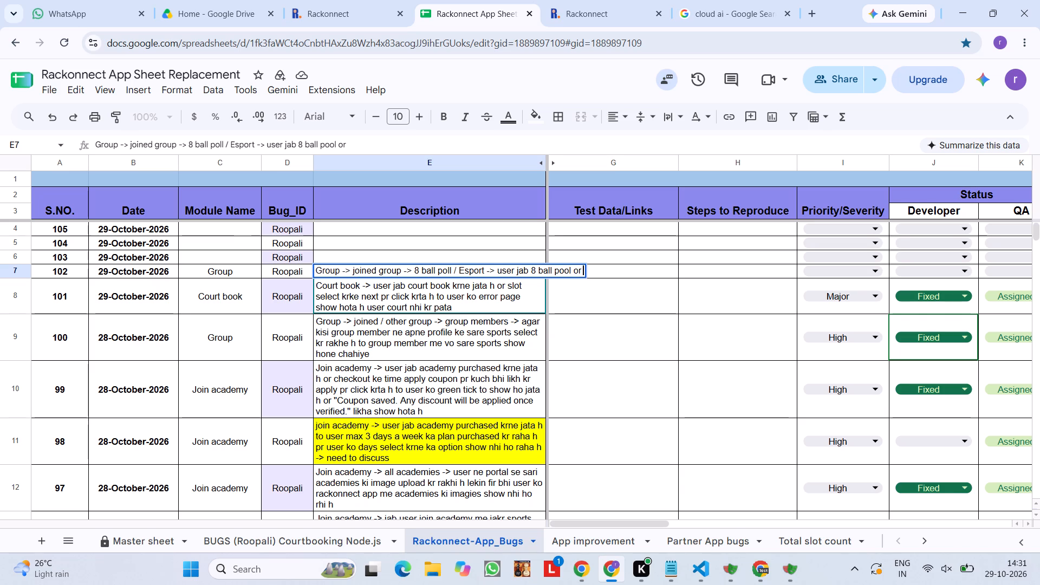
pyautogui.press('e')
pyautogui.write('sport k')
pyautogui.press('space')
pyautogui.press('BackSpace')
pyautogui.press('space')
pyautogui.press('BackSpace')
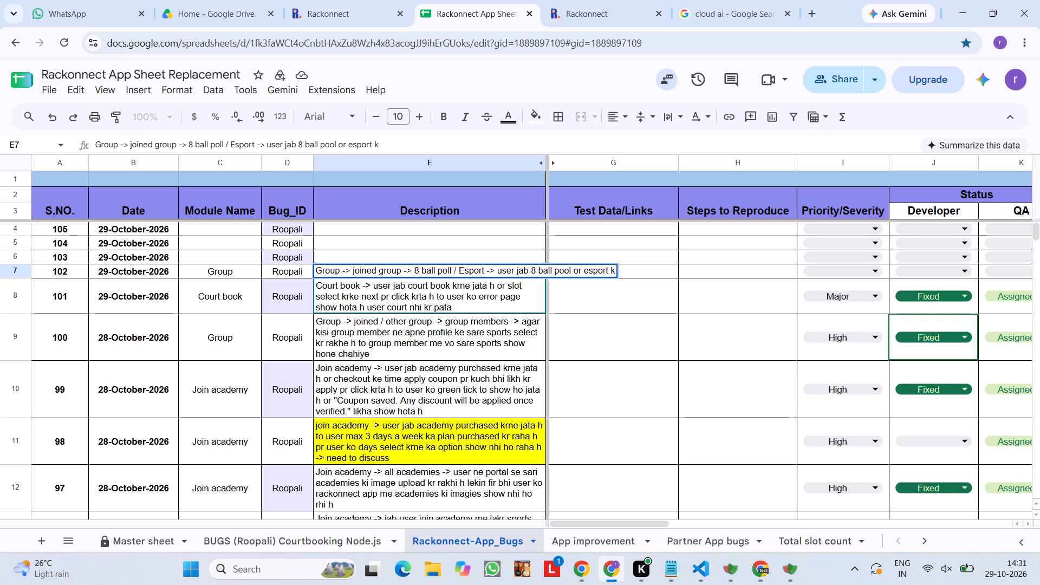
pyautogui.write('as')
pyautogui.press('BackSpace')
pyautogui.write('group')
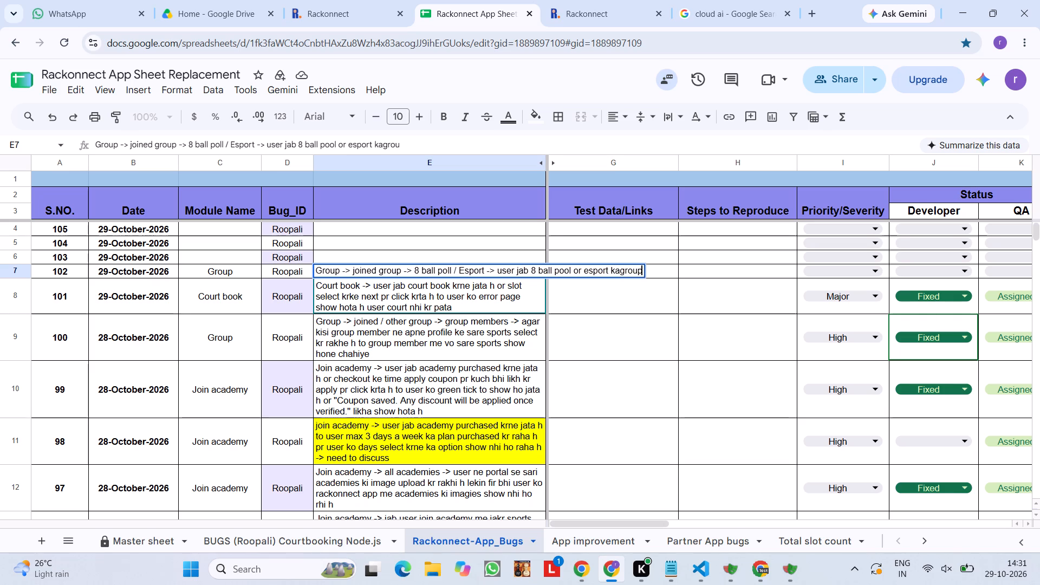
pyautogui.press('space')
pyautogui.press('BackSpace')
pyautogui.press('BackSpace')
pyautogui.press('BackSpace')
pyautogui.press('BackSpace')
pyautogui.press('BackSpace')
pyautogui.press('BackSpace')
pyautogui.press('space')
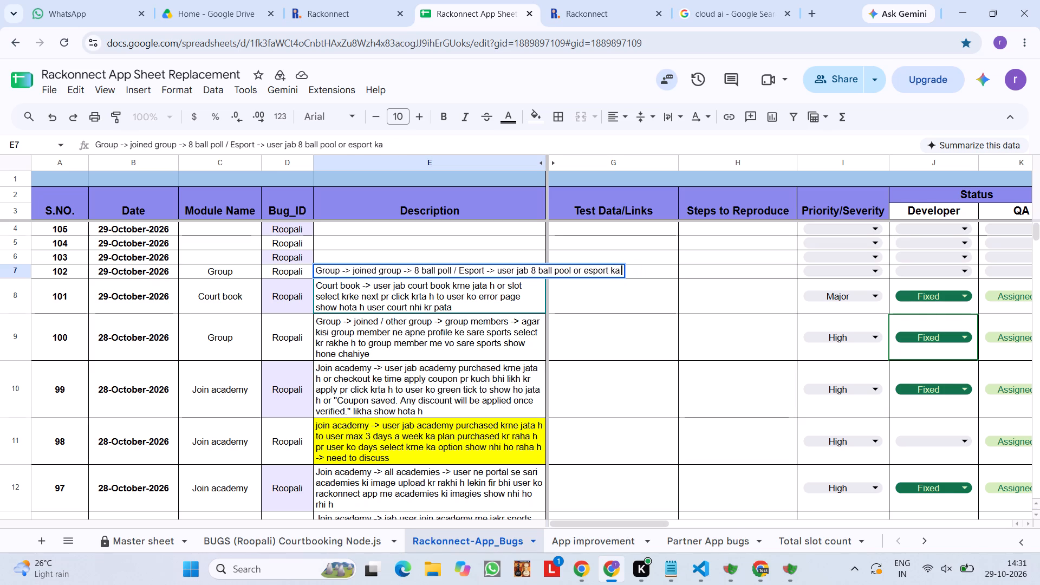
pyautogui.write('group')
pyautogui.press('space')
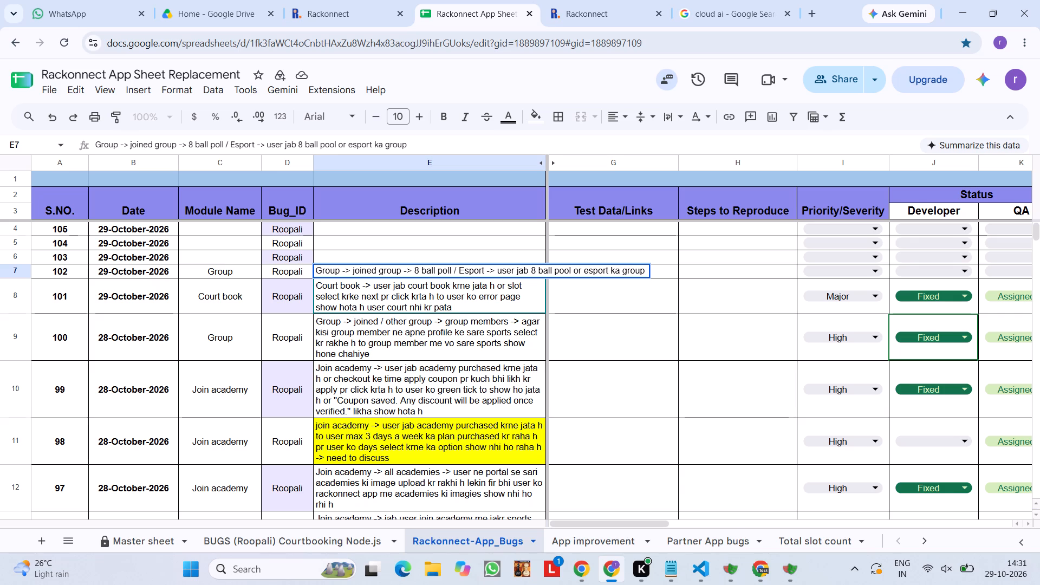
# Extend bug 102's description with "create krta h to user ko us group me".
pyautogui.write('create kty')
pyautogui.press('BackSpace')
pyautogui.press('BackSpace')
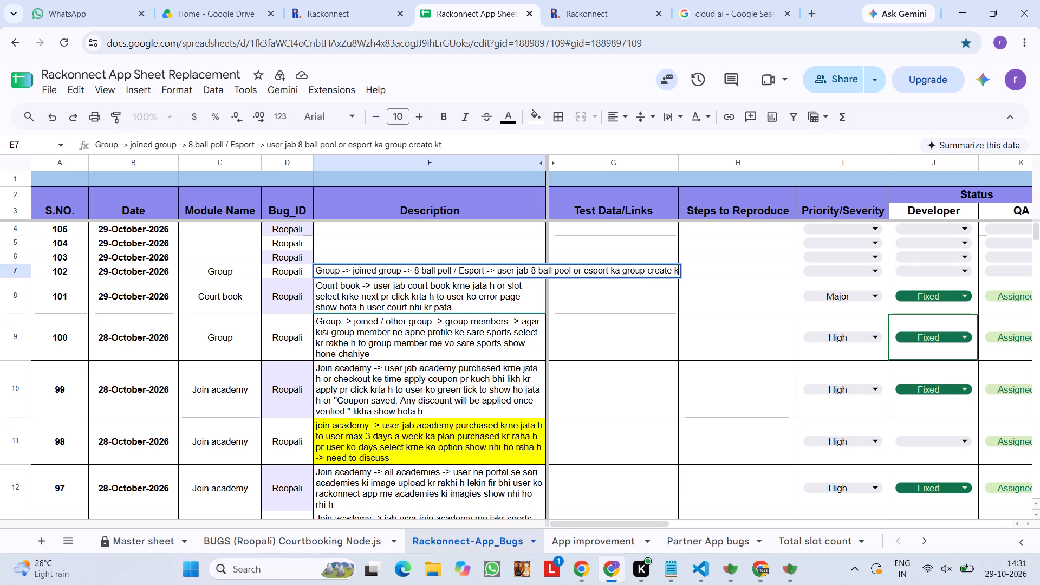
pyautogui.write('rta h t9o')
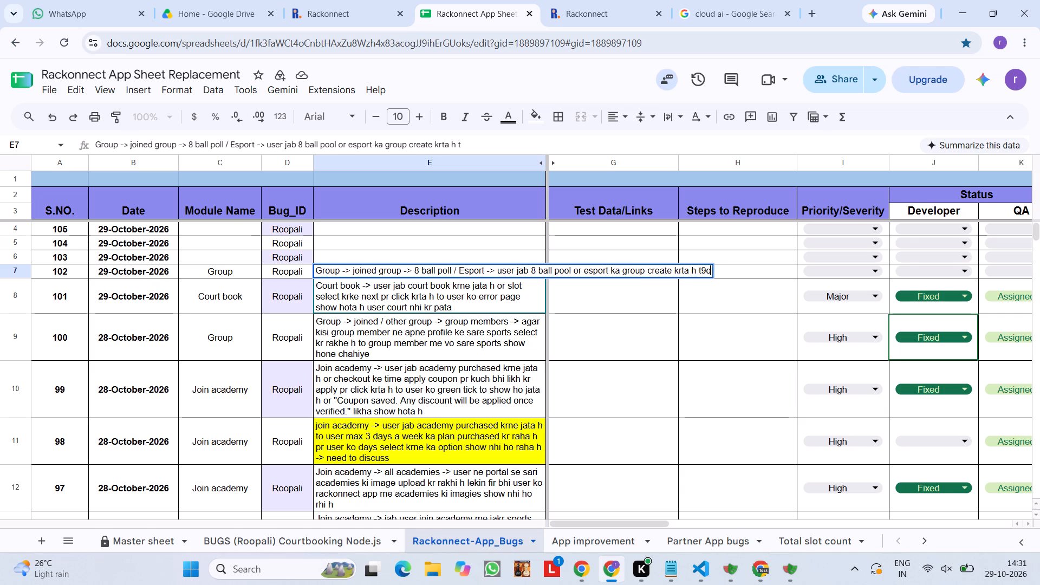
pyautogui.press('space')
pyautogui.press('BackSpace')
pyautogui.press('BackSpace')
pyautogui.press('BackSpace')
pyautogui.press('BackSpace')
pyautogui.write('to user us gr')
pyautogui.press('BackSpace')
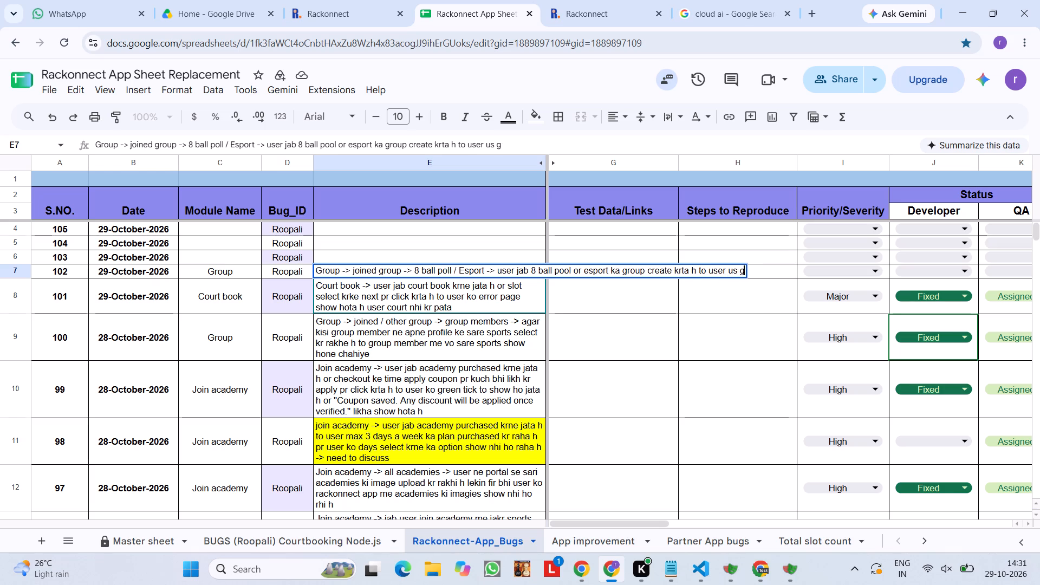
pyautogui.press('BackSpace')
pyautogui.press('BackSpace')
pyautogui.press('BackSpace')
pyautogui.press('BackSpace')
pyautogui.write('ko ud')
pyautogui.press('BackSpace')
pyautogui.write('s')
pyautogui.press('space')
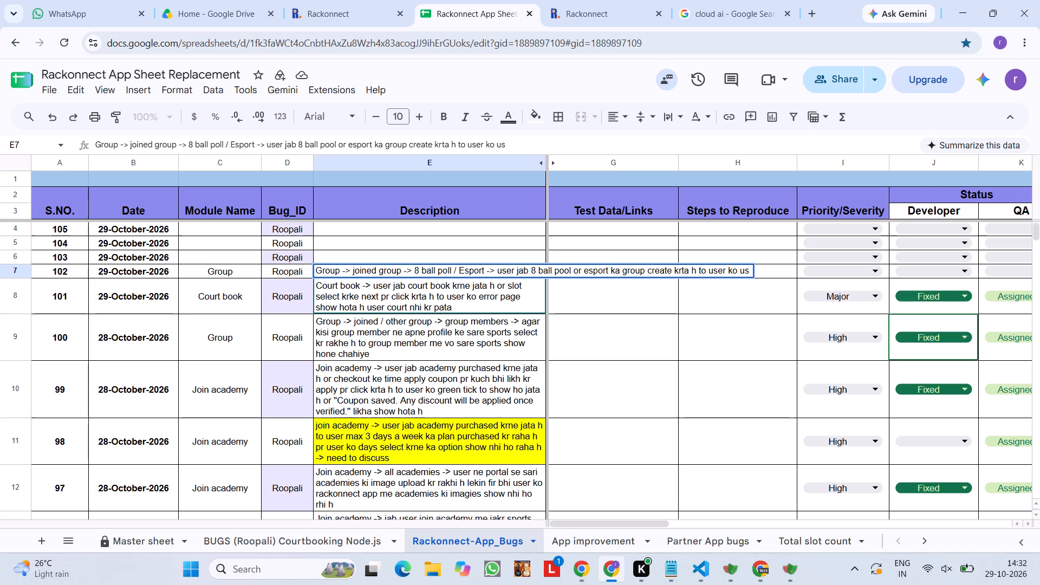
pyautogui.write('group me')
pyautogui.press('space')
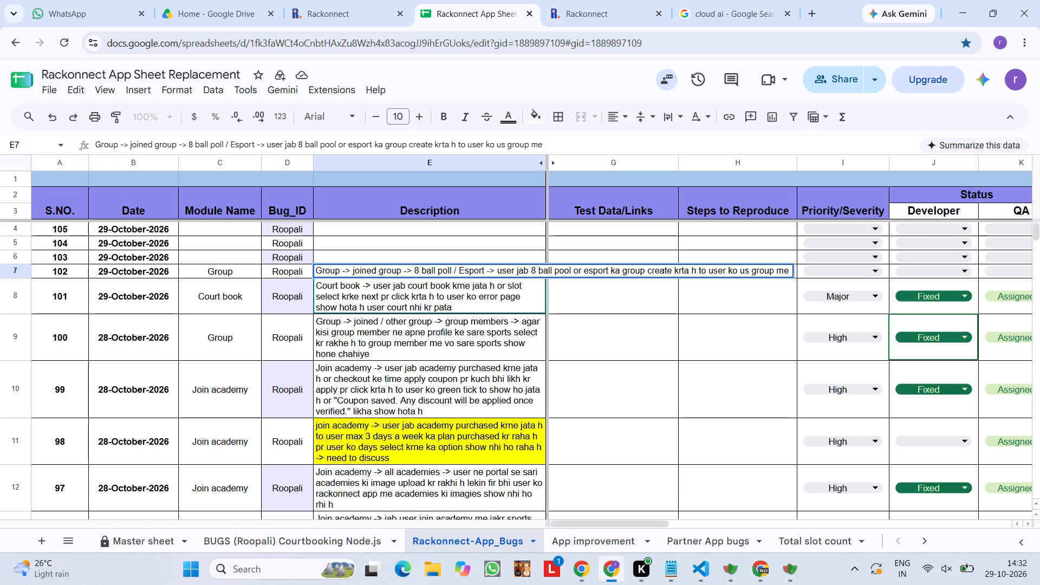
# Add "create match or leaderboard ka sectio shoe ho raha h jo nhi hona chahye" to bug 102's description.
pyautogui.write('create match or')
pyautogui.press('space')
pyautogui.write('leader')
pyautogui.press('space')
pyautogui.press('BackSpace')
pyautogui.write('boa')
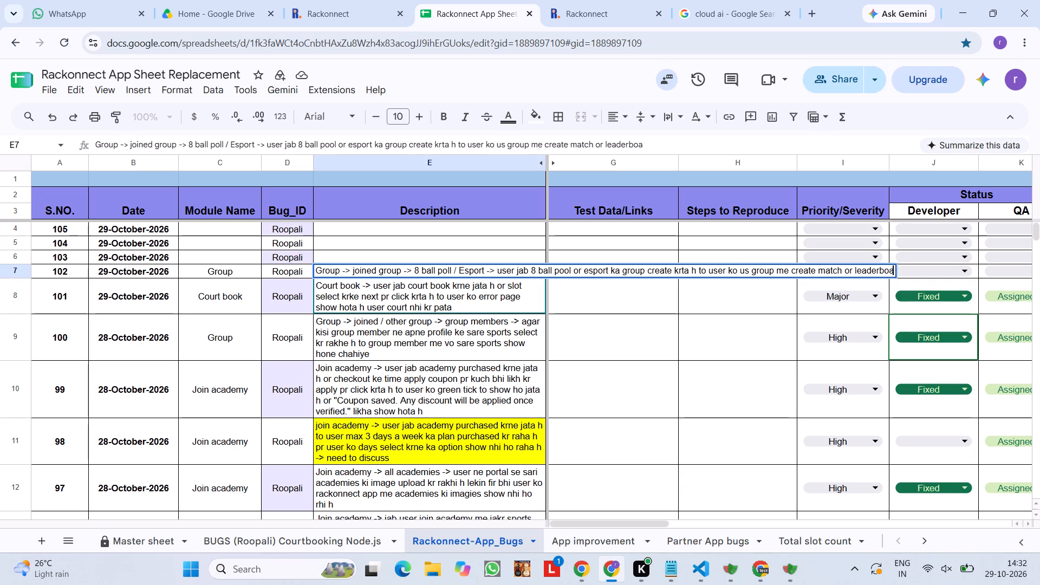
pyautogui.press('BackSpace')
pyautogui.press('BackSpace')
pyautogui.press('BackSpace')
pyautogui.press('BackSpace')
pyautogui.press('BackSpace')
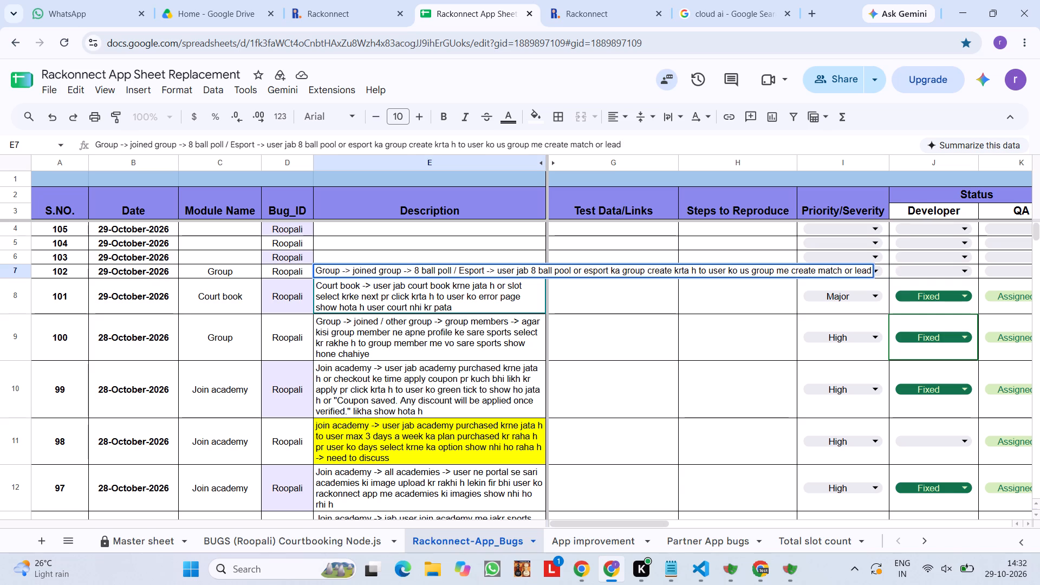
pyautogui.write('erboard ka')
pyautogui.press('space')
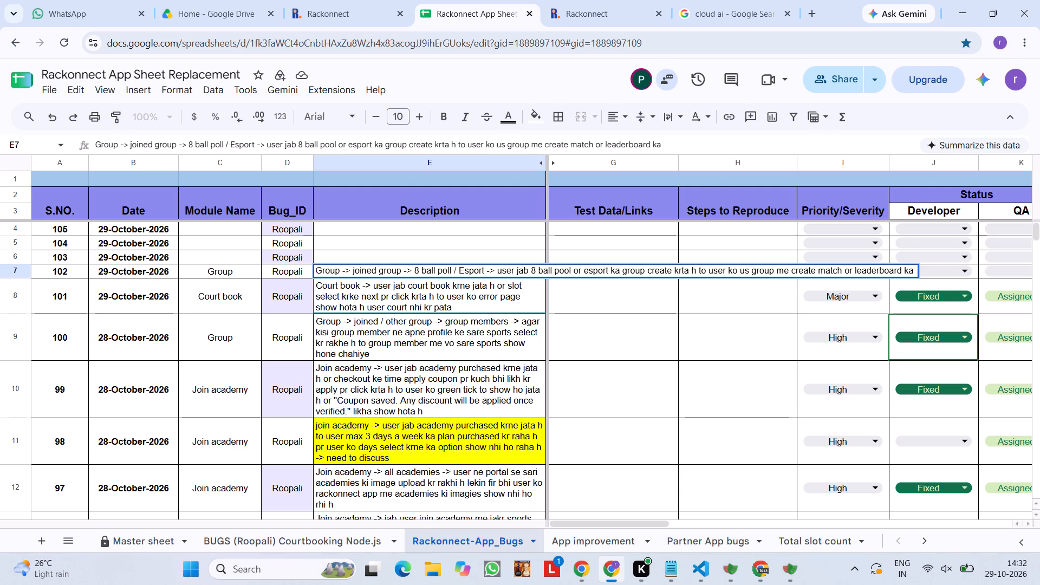
pyautogui.write('opti')
pyautogui.press('BackSpace')
pyautogui.press('BackSpace')
pyautogui.press('BackSpace')
pyautogui.press('BackSpace')
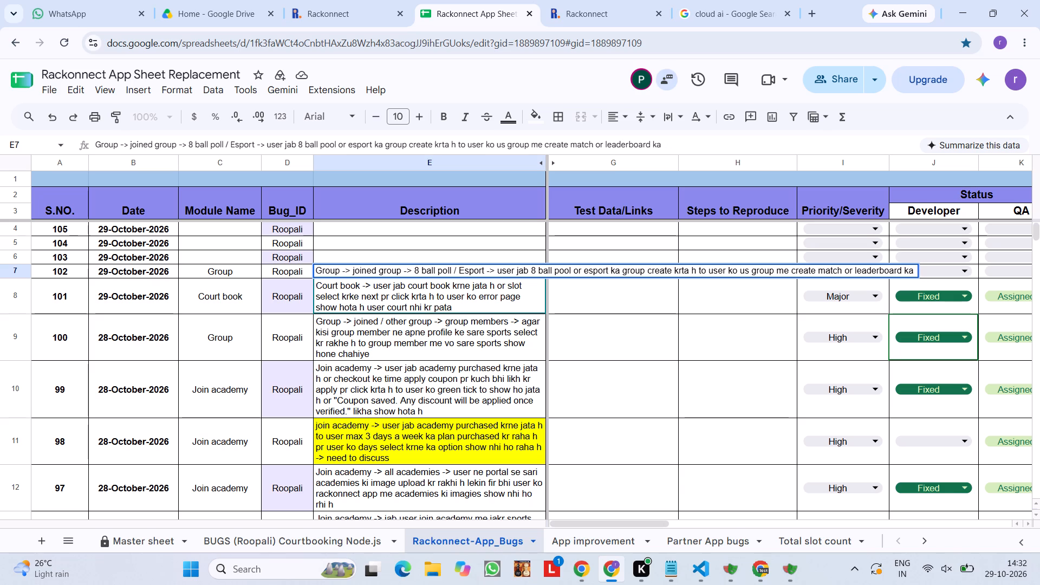
pyautogui.write('sectio shoe ho raha h')
pyautogui.press('space')
pyautogui.write('jo')
pyautogui.press('space')
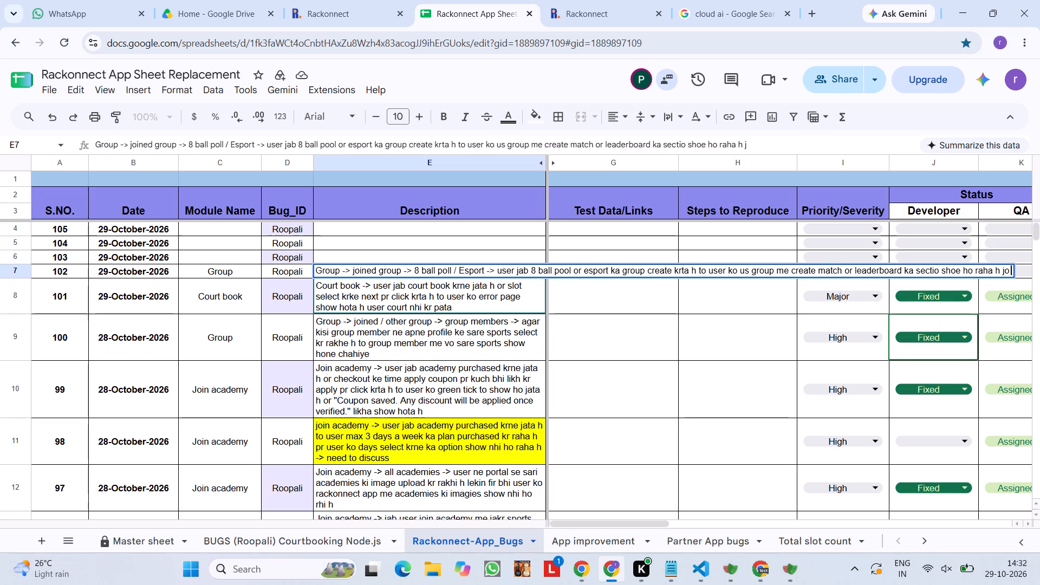
pyautogui.write('nhi hona cha')
pyautogui.press('BackSpace')
pyautogui.press('BackSpace')
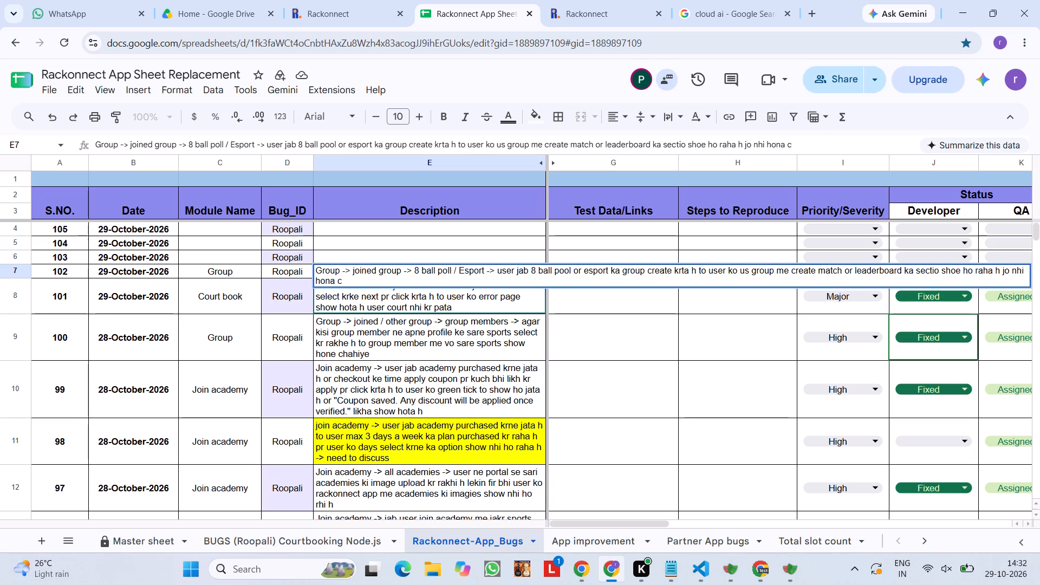
pyautogui.write('hahye')
pyautogui.press('space')
# Finish bug 102's description with "kiuki abhi is sports ki scoring kese kis tarike se hoti h vo implement nhi h".
pyautogui.write('kiuki')
pyautogui.press('space')
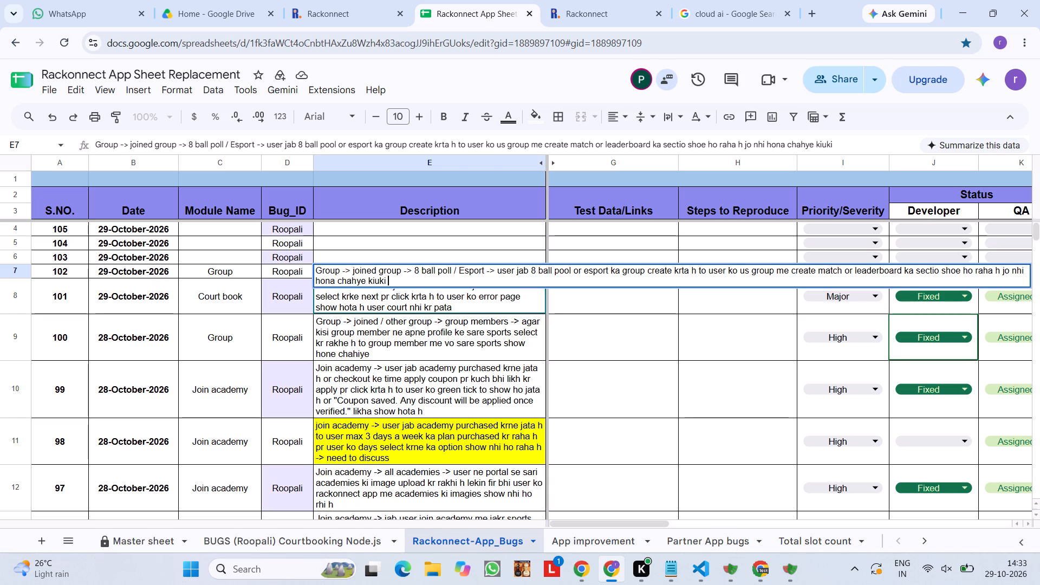
pyautogui.write('abhi')
pyautogui.press('space')
pyautogui.write('is sports')
pyautogui.press('space')
pyautogui.write('ki scoring kese kis')
pyautogui.press('space')
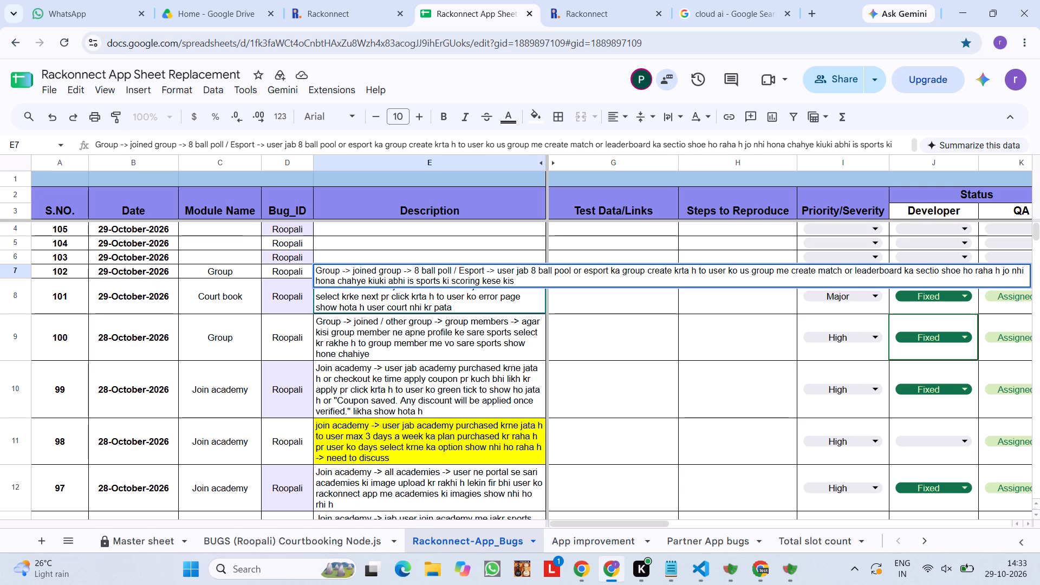
pyautogui.write('tarike se hoti h')
pyautogui.press('space')
pyautogui.write('pata')
pyautogui.press('BackSpace')
pyautogui.press('BackSpace')
pyautogui.press('BackSpace')
pyautogui.press('BackSpace')
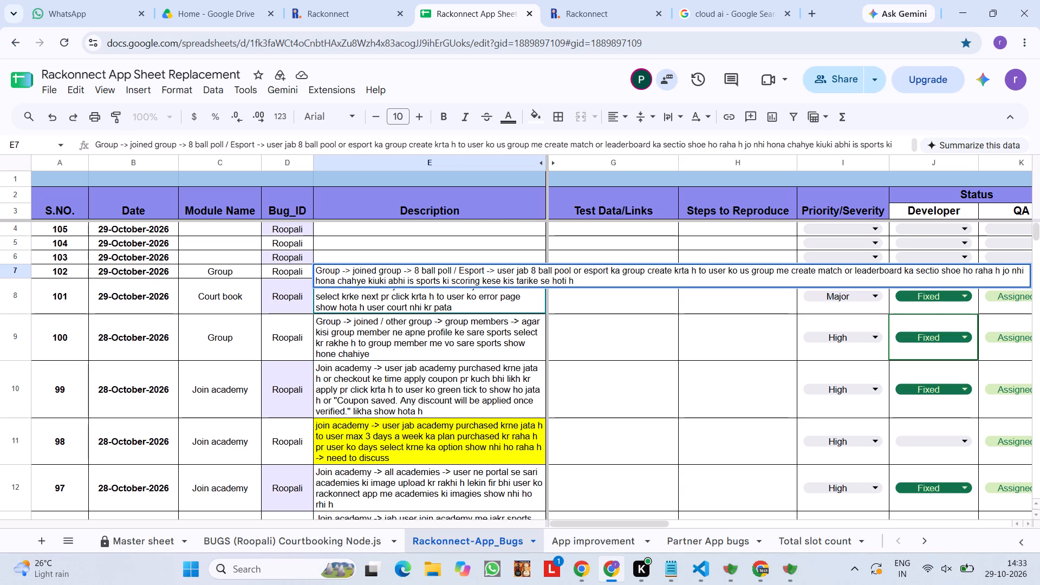
pyautogui.write('vo im')
pyautogui.write('pleem')
pyautogui.press('BackSpace')
pyautogui.press('BackSpace')
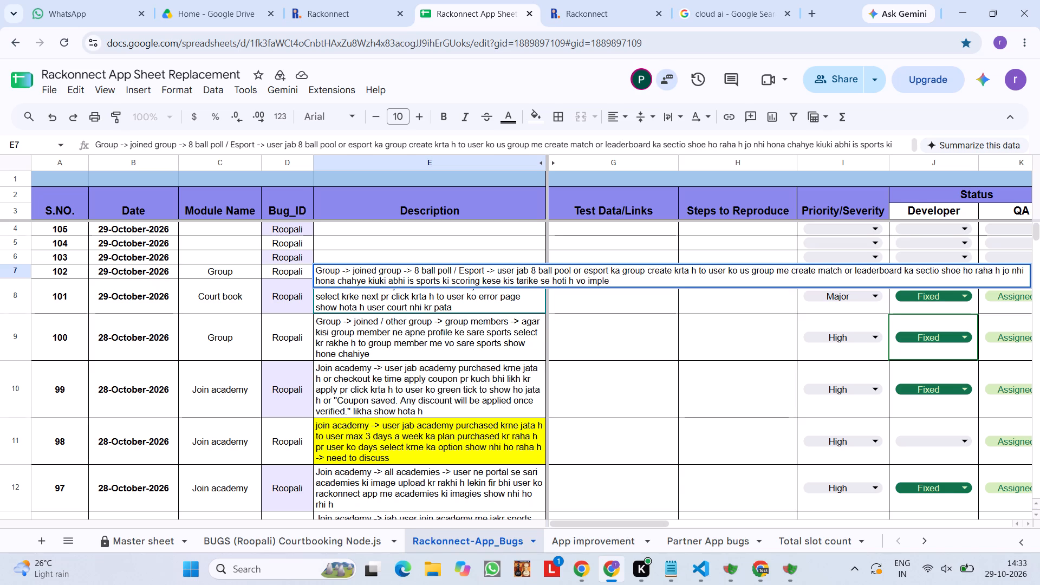
pyautogui.write('ment')
pyautogui.press('space')
pyautogui.write('nhih')
pyautogui.press('space')
pyautogui.press('space')
pyautogui.press('BackSpace')
pyautogui.press('BackSpace')
pyautogui.press('BackSpace')
pyautogui.press('space')
pyautogui.write('j')
pyautogui.press('BackSpace')
pyautogui.write('h')
pyautogui.press('space')
pyautogui.press('Return')
# Highlight bug 102's description cell with a yellow fill.
pyautogui.click(411, 295)
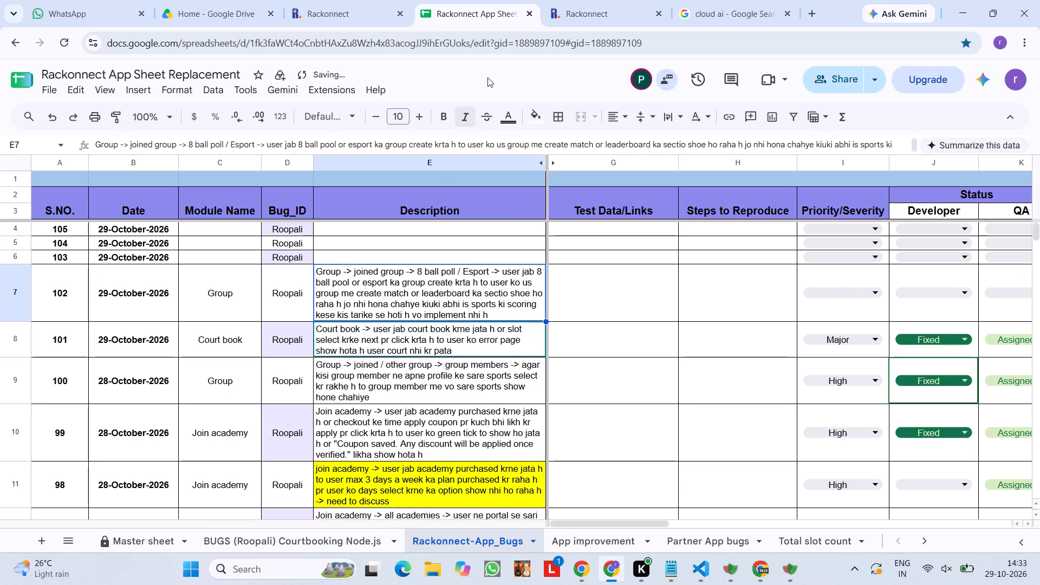
pyautogui.click(535, 117)
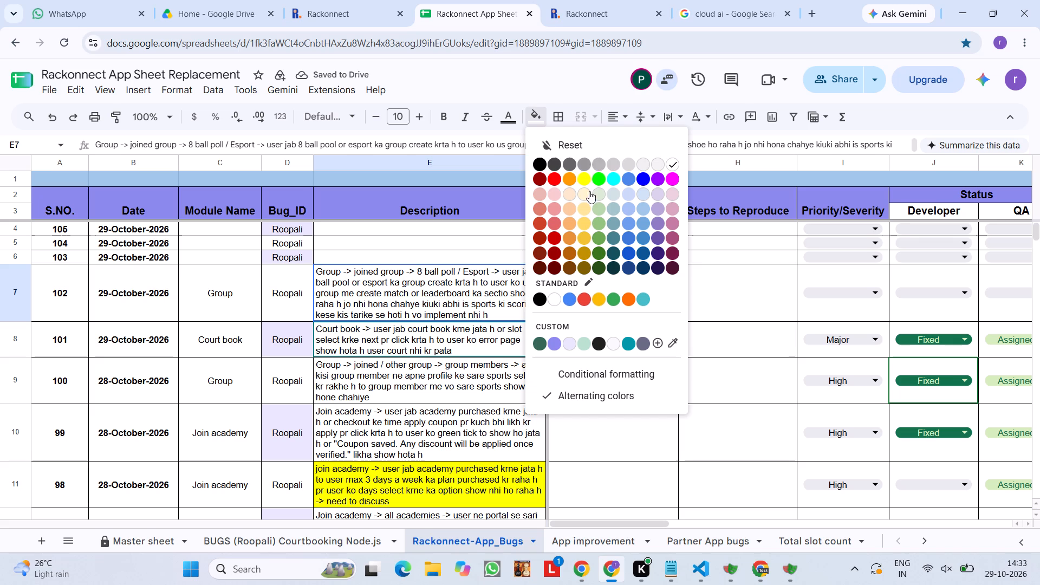
pyautogui.click(586, 173)
# Append "-> need to discuss" to the end of bug 102's description.
pyautogui.doubleClick(456, 290)
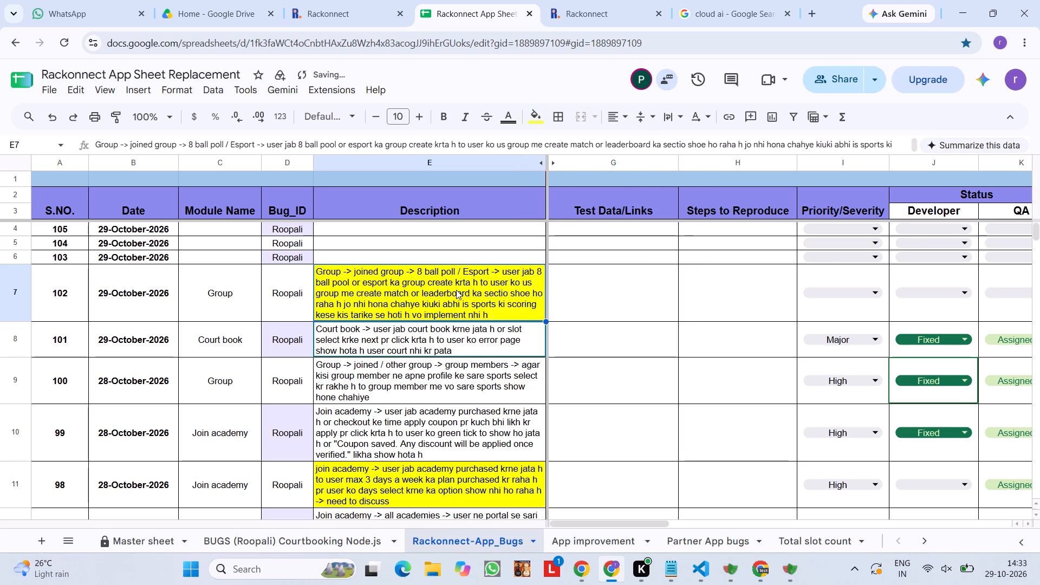
pyautogui.write('-> need to b')
pyautogui.press('BackSpace')
pyautogui.write('discuss')
pyautogui.press('space')
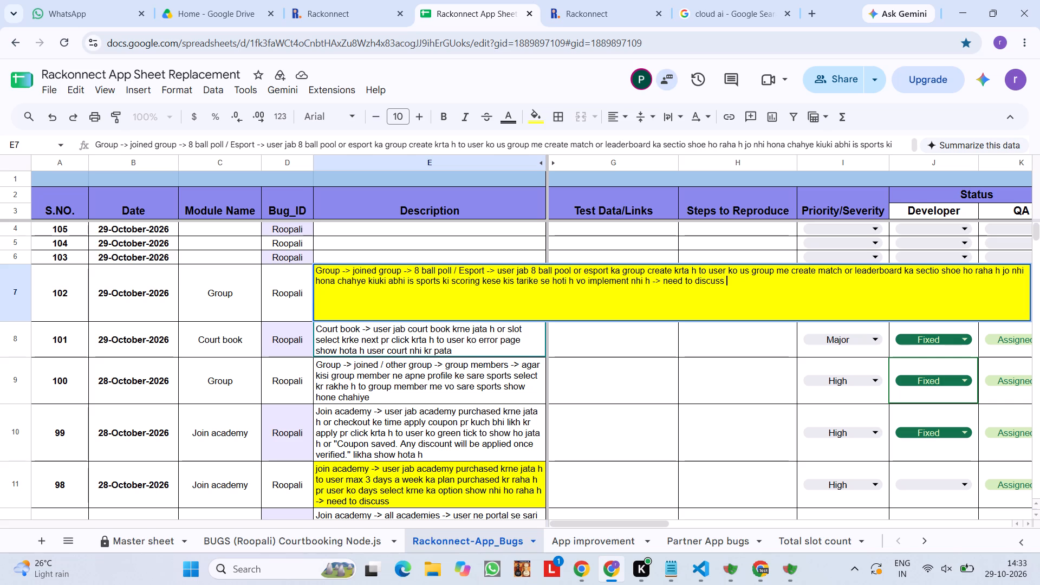
pyautogui.press('Return')
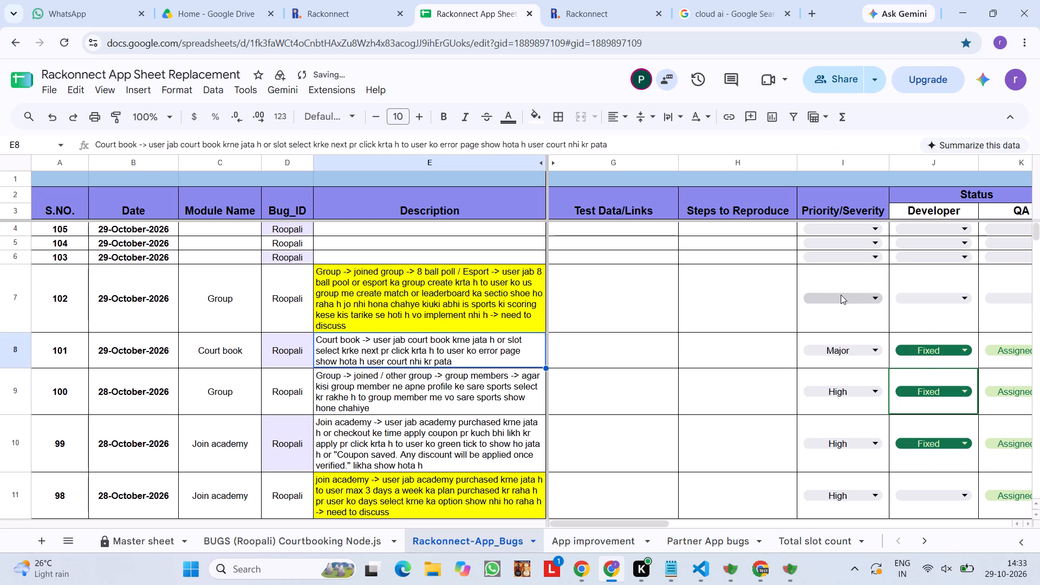
# Set bug 102's Priority/Severity to High.
pyautogui.click(841, 295)
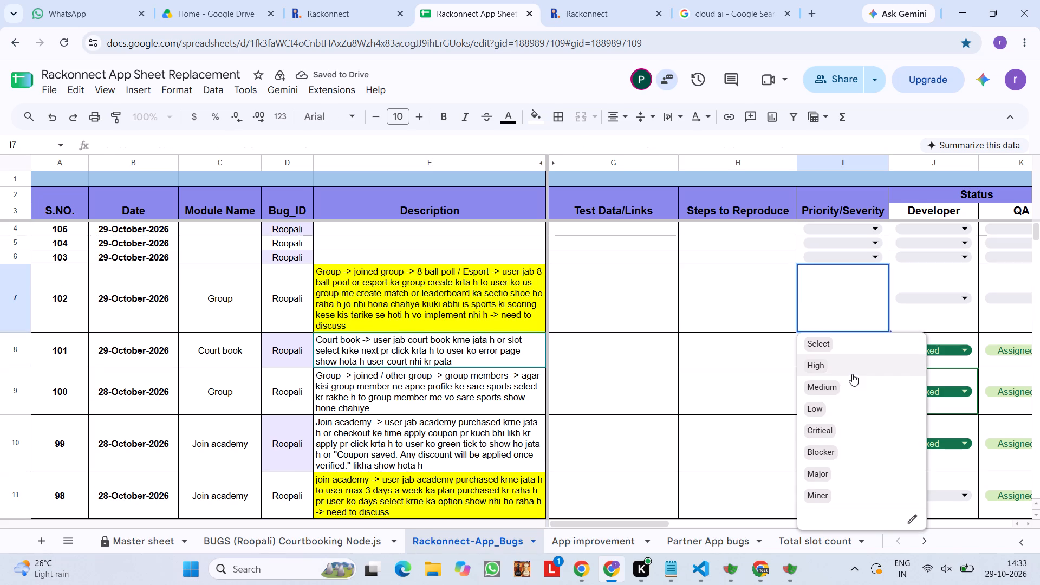
pyautogui.click(845, 372)
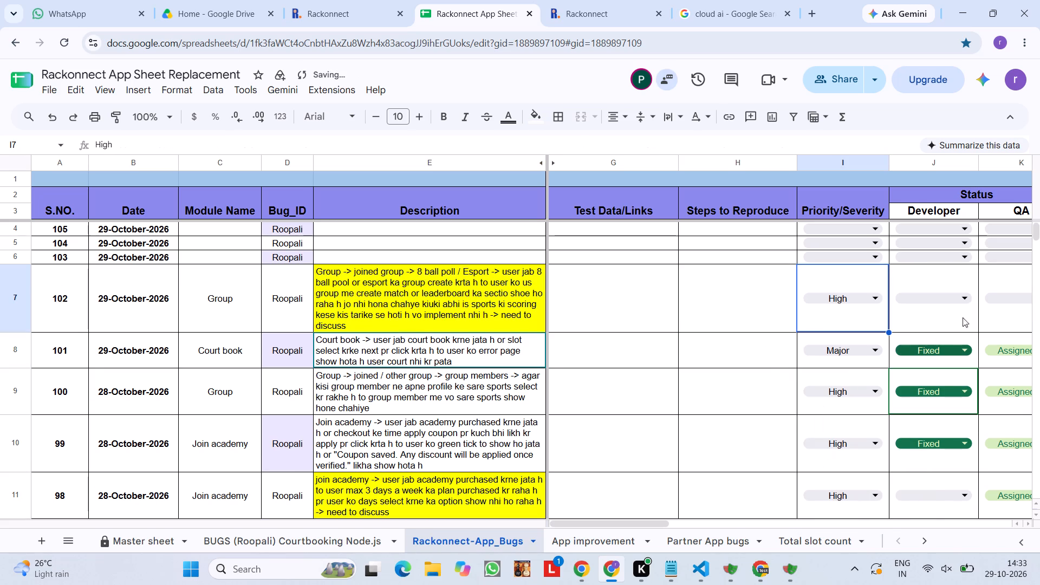
# Set bug 102's QA status to Assigned.
pyautogui.click(1006, 295)
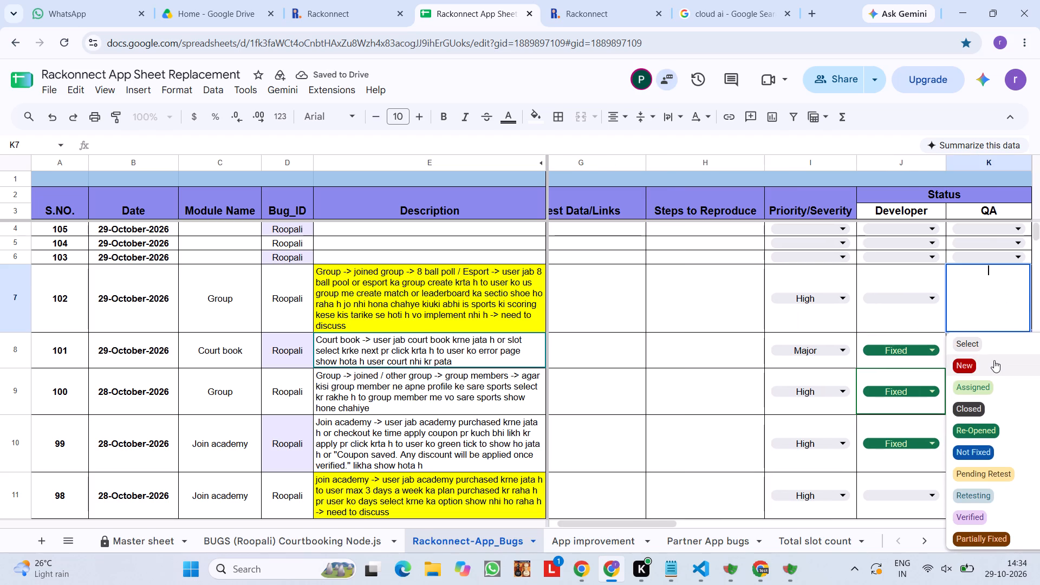
pyautogui.click(994, 360)
pyautogui.click(984, 293)
pyautogui.moveTo(984, 297); pyautogui.dragTo(982, 386)
pyautogui.click(982, 386)
# Set bug 102's Dev/Live value to Dev.
pyautogui.hscroll(-4, 982, 386)
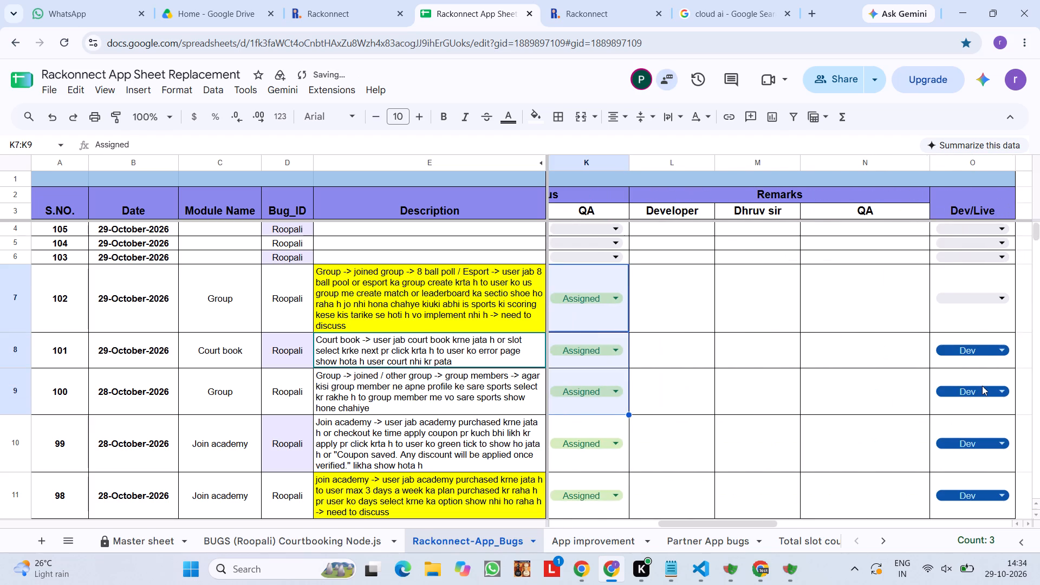
pyautogui.moveTo(973, 300); pyautogui.dragTo(956, 344)
pyautogui.click(956, 344)
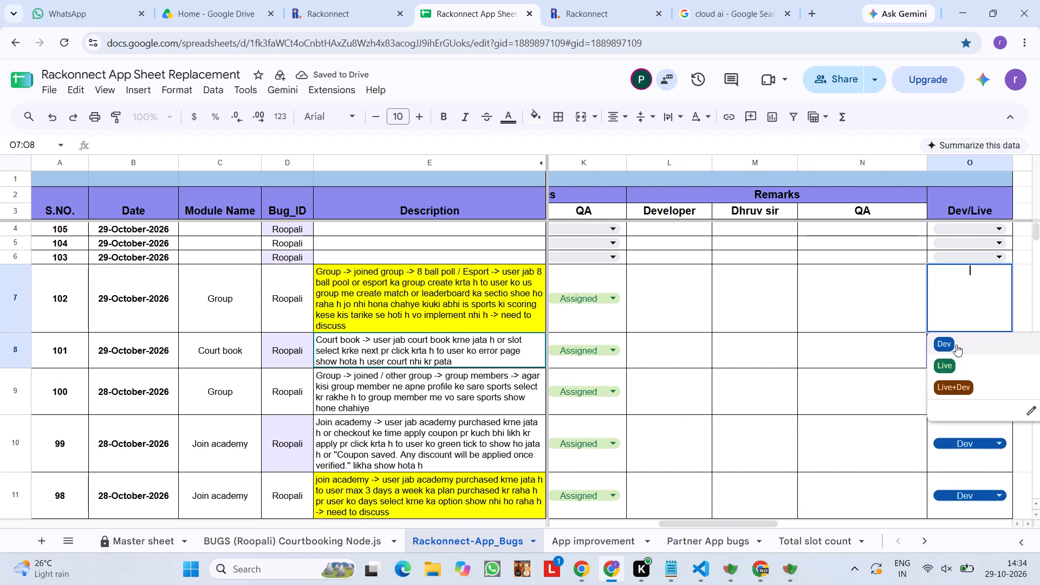
pyautogui.hscroll(14, 956, 344)
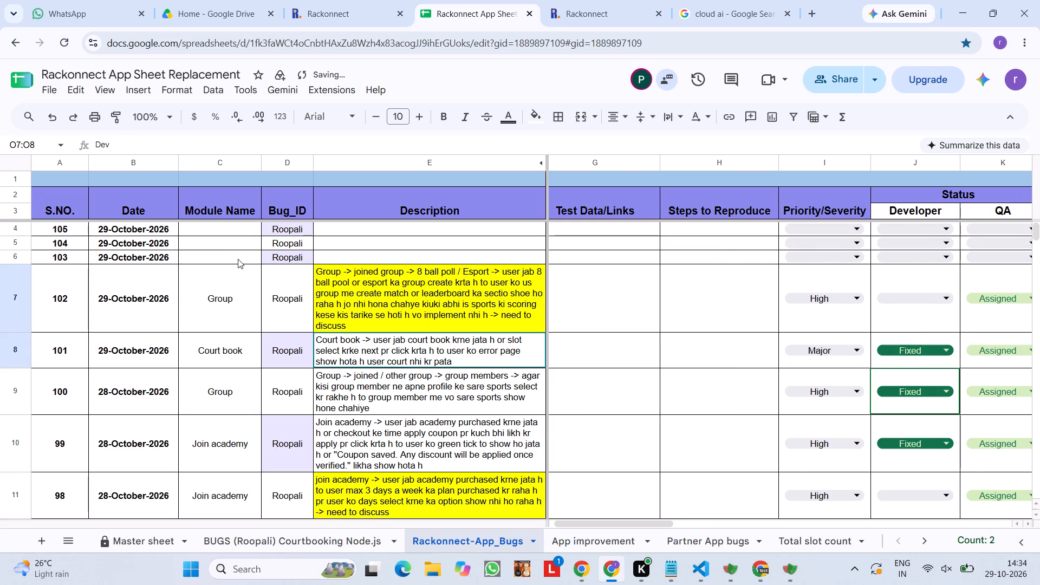
pyautogui.click(238, 259)
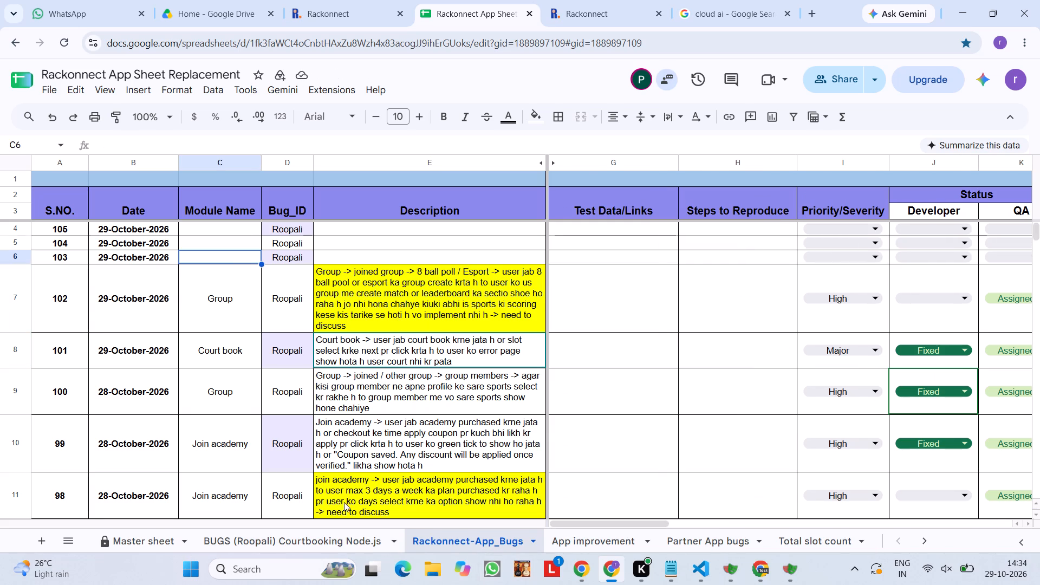
# Look over the recent entries in the Partner App bugs sheet and return to the Rackonnect-App_Bugs sheet.
pyautogui.click(717, 547)
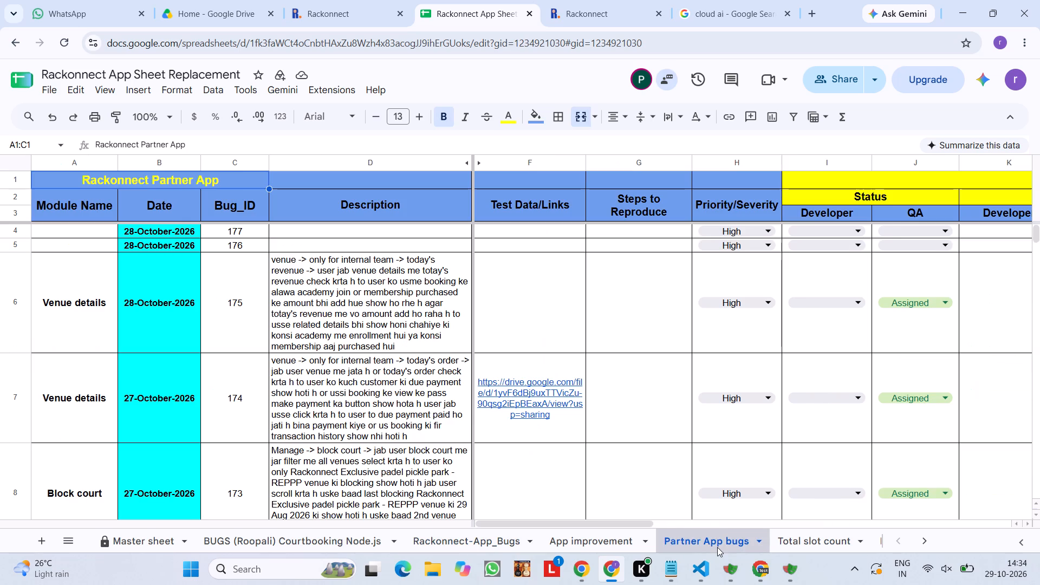
pyautogui.scroll(-4, 755, 383)
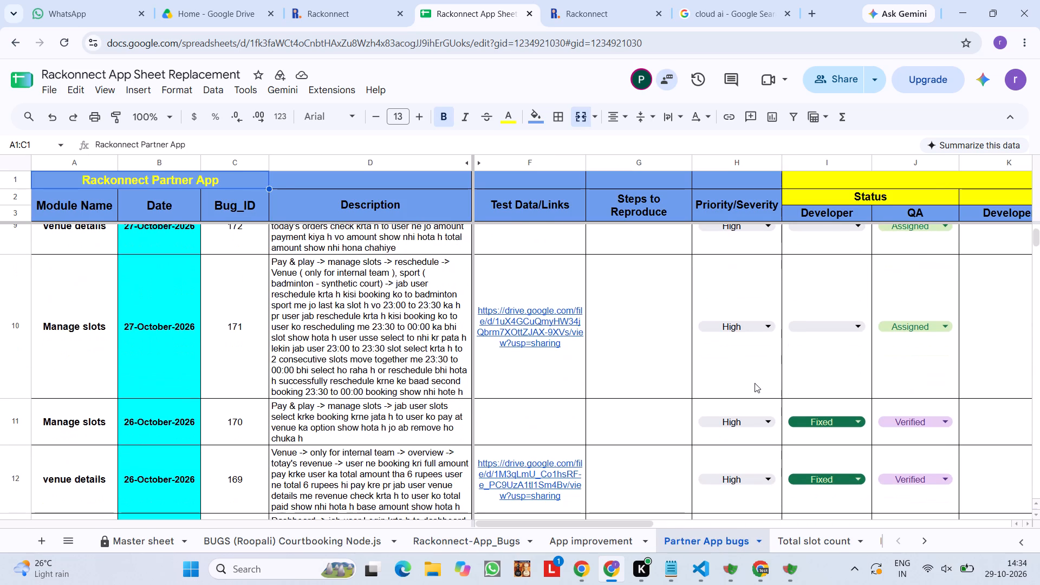
pyautogui.scroll(11, 755, 383)
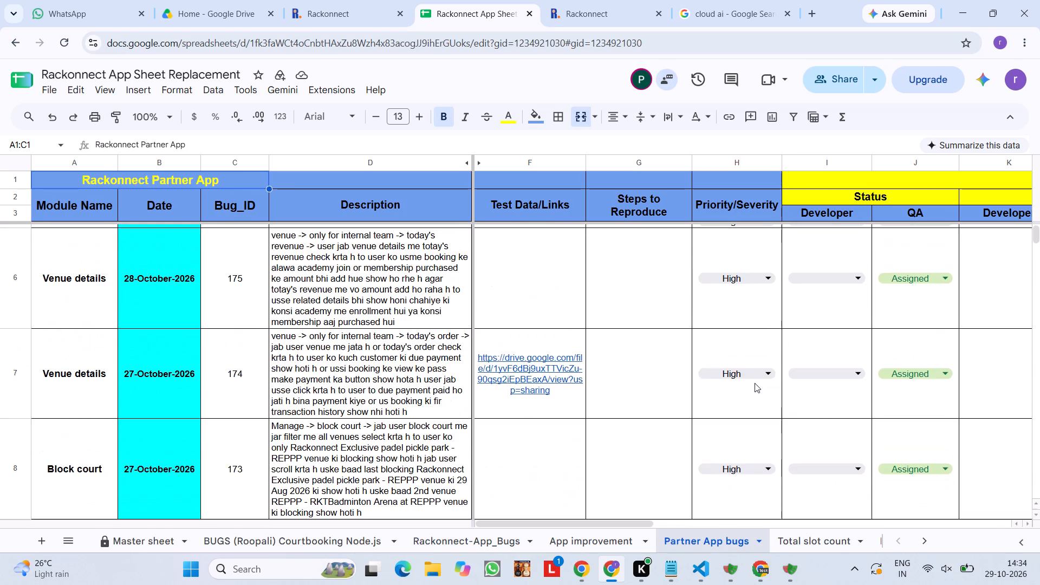
pyautogui.click(478, 540)
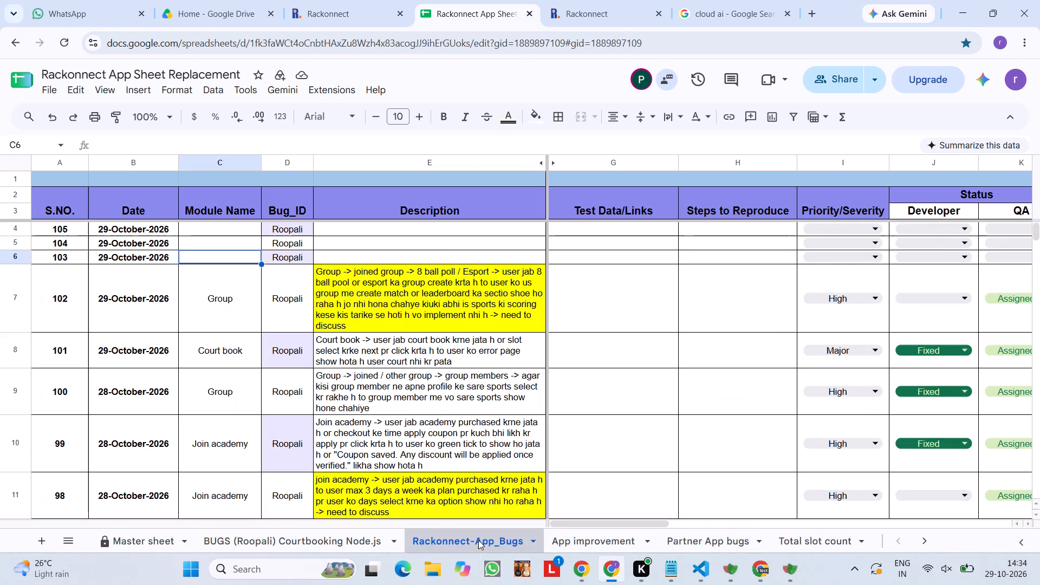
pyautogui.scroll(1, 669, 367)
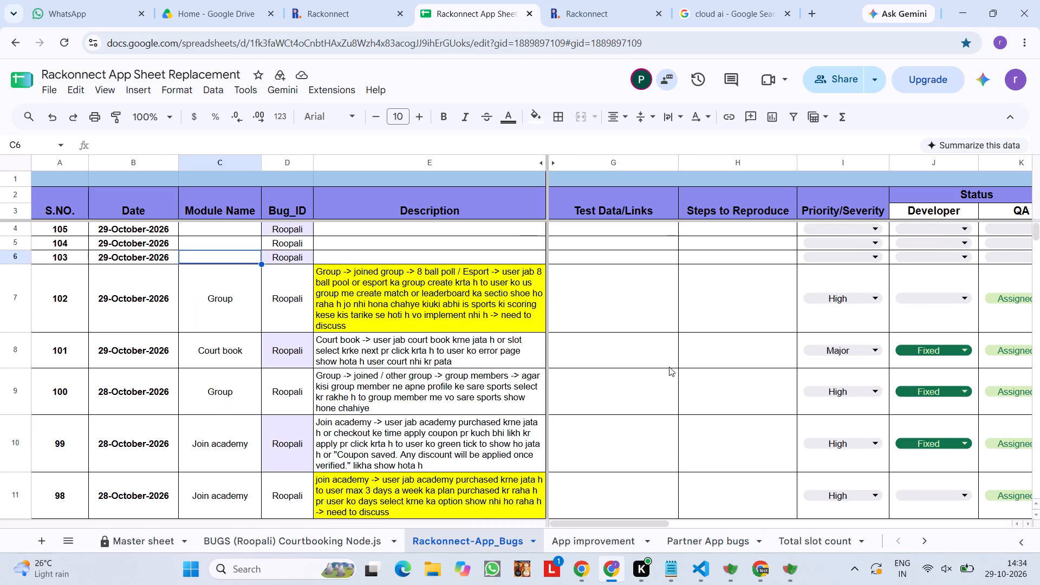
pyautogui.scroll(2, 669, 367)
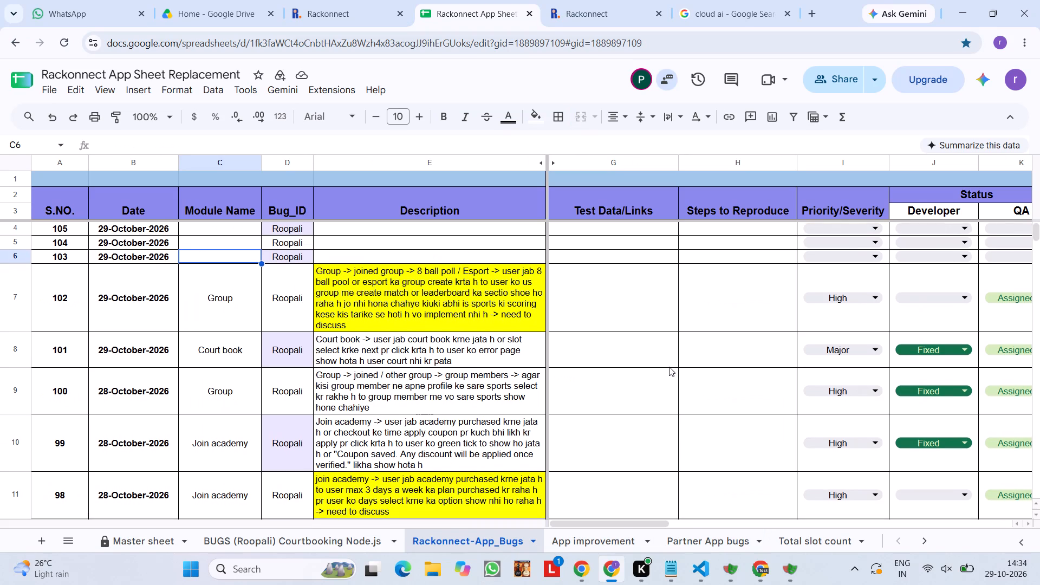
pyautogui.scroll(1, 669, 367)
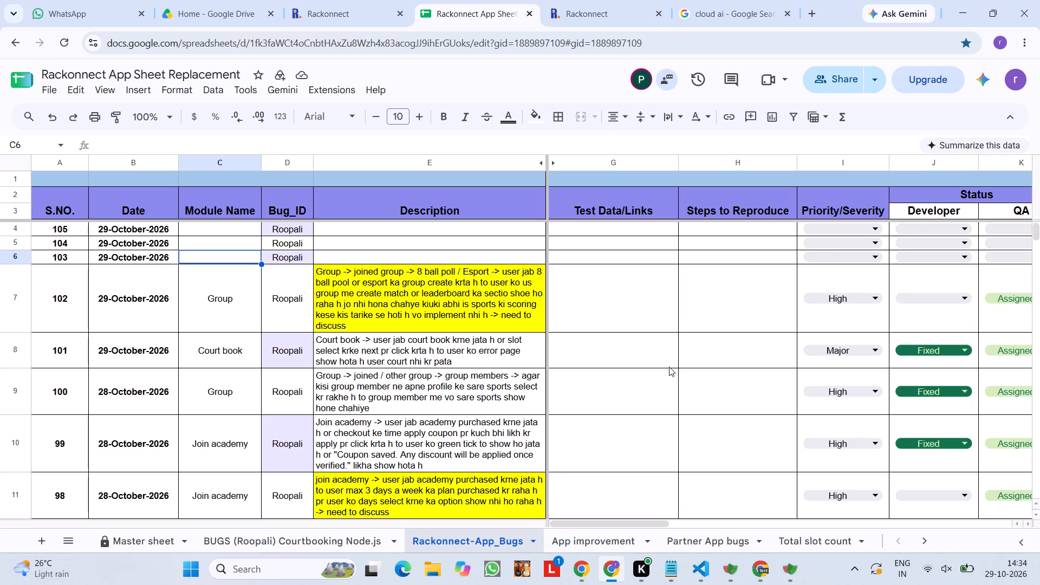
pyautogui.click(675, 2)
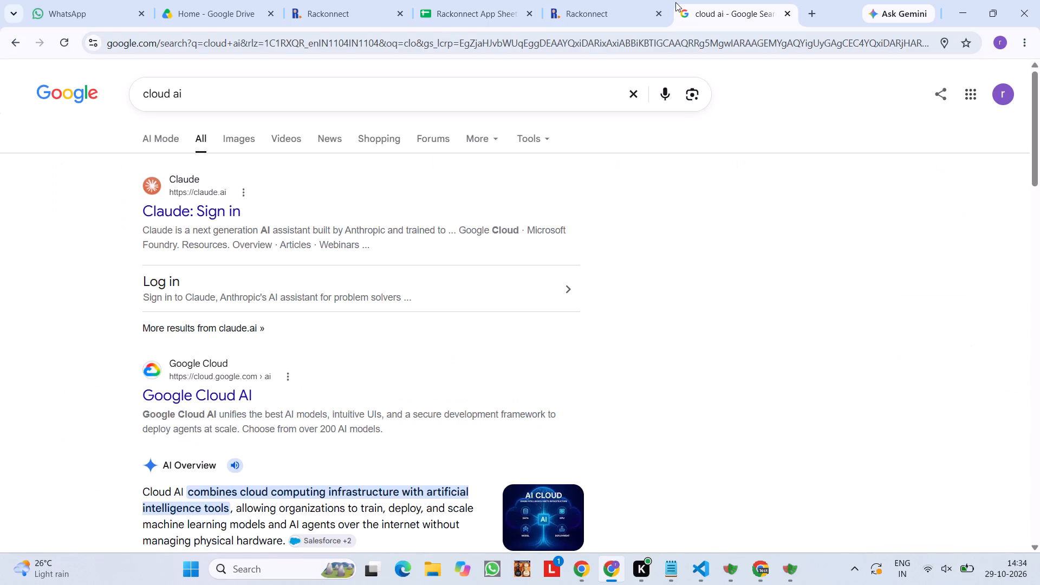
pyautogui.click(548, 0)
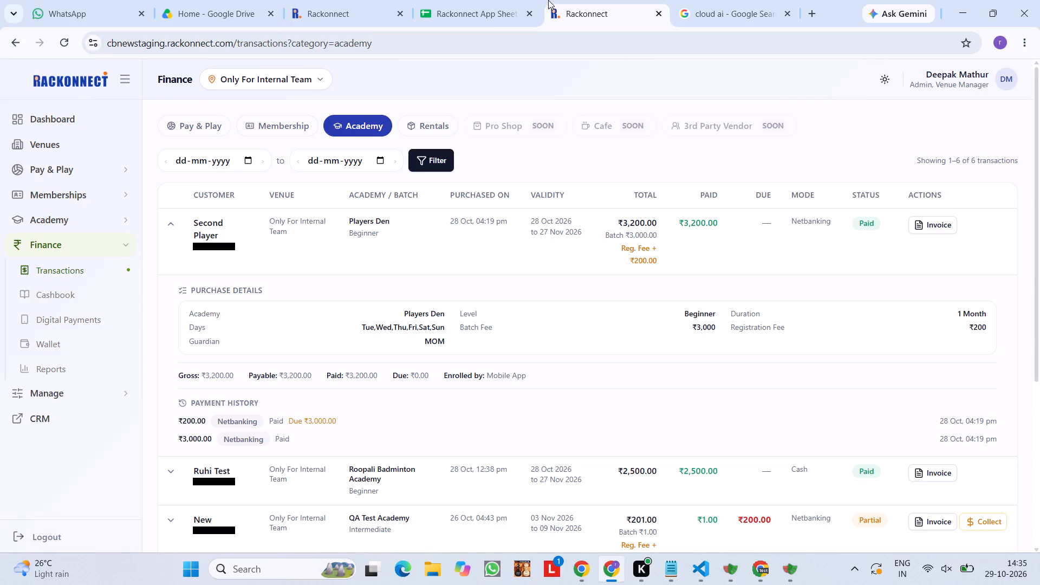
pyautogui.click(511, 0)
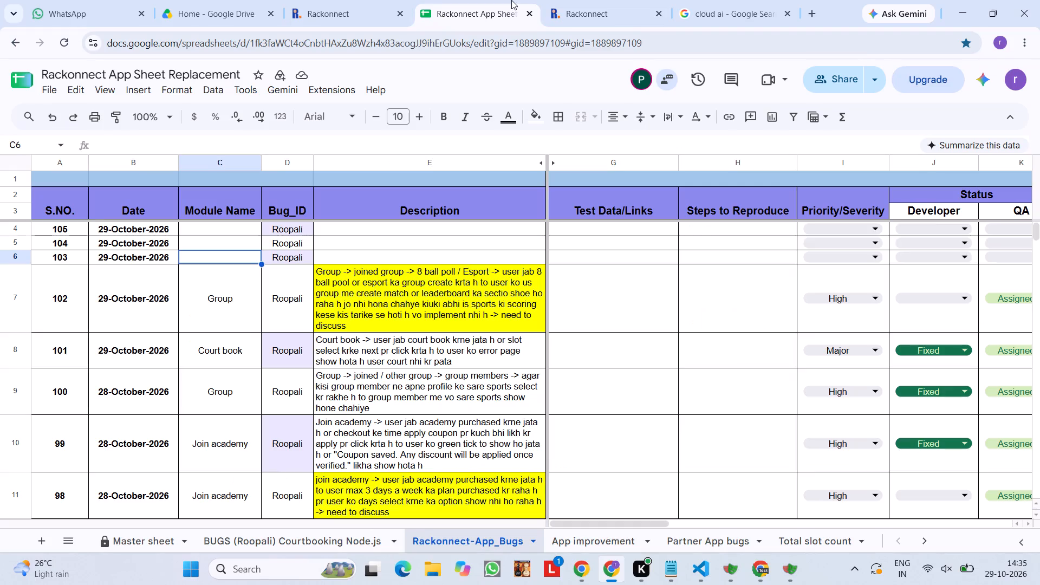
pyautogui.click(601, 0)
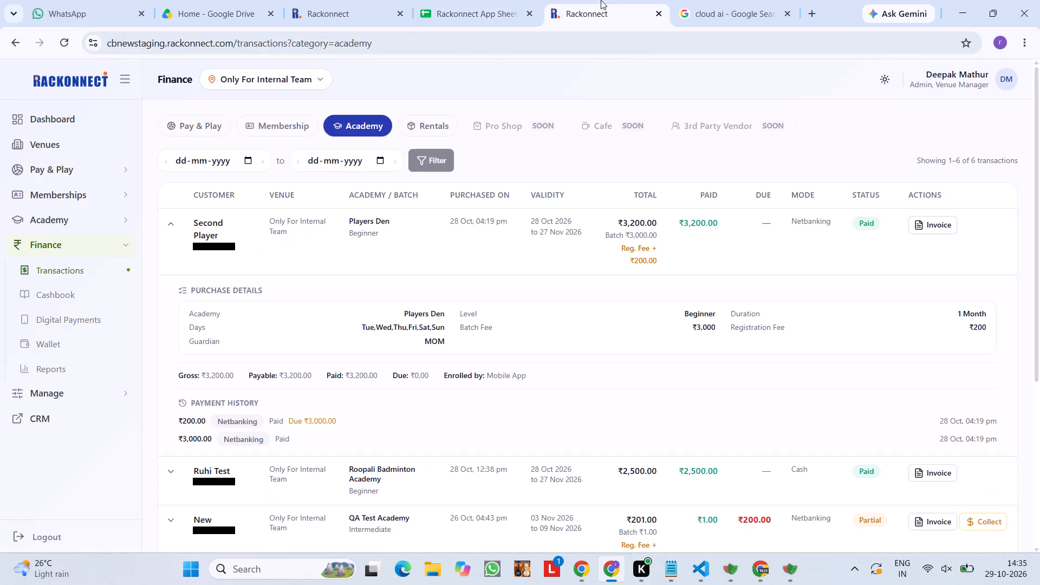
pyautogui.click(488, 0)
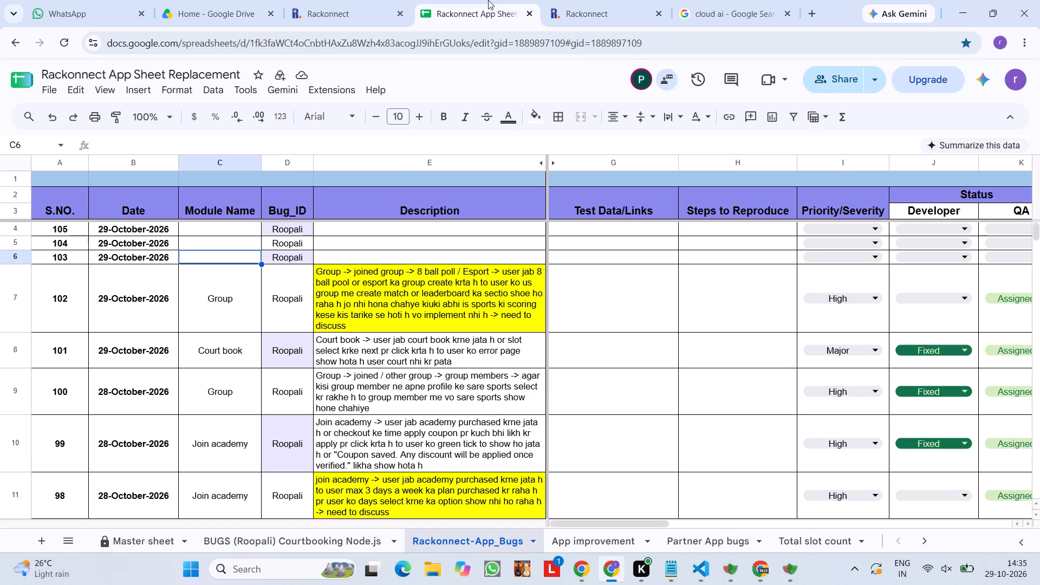
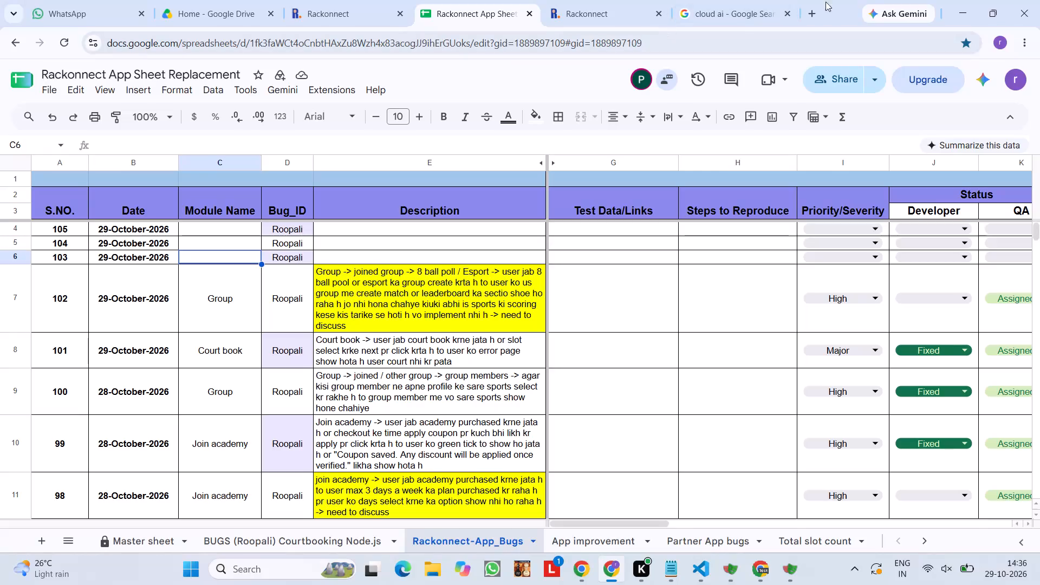
# Search Google in a new tab for "8 ball pool match me scoring rules or kese hoti h".
pyautogui.click(816, 11)
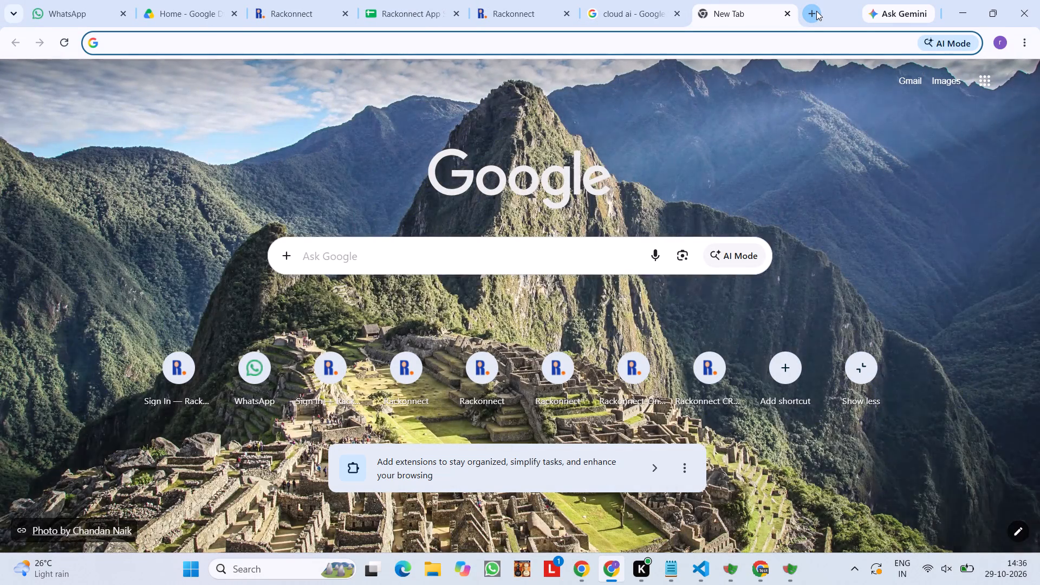
pyautogui.click(800, 35)
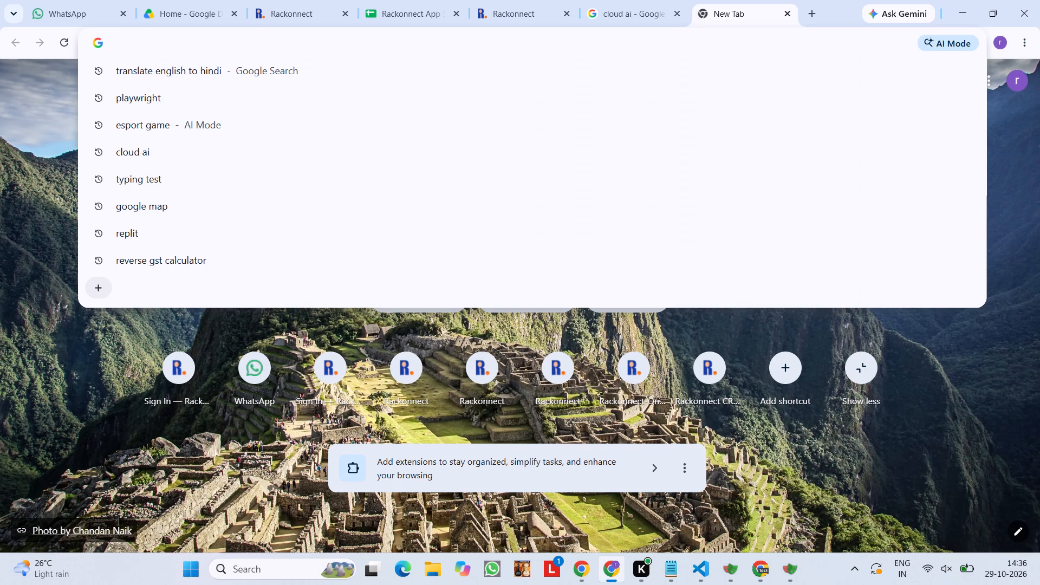
pyautogui.write('8 ball')
pyautogui.press('space')
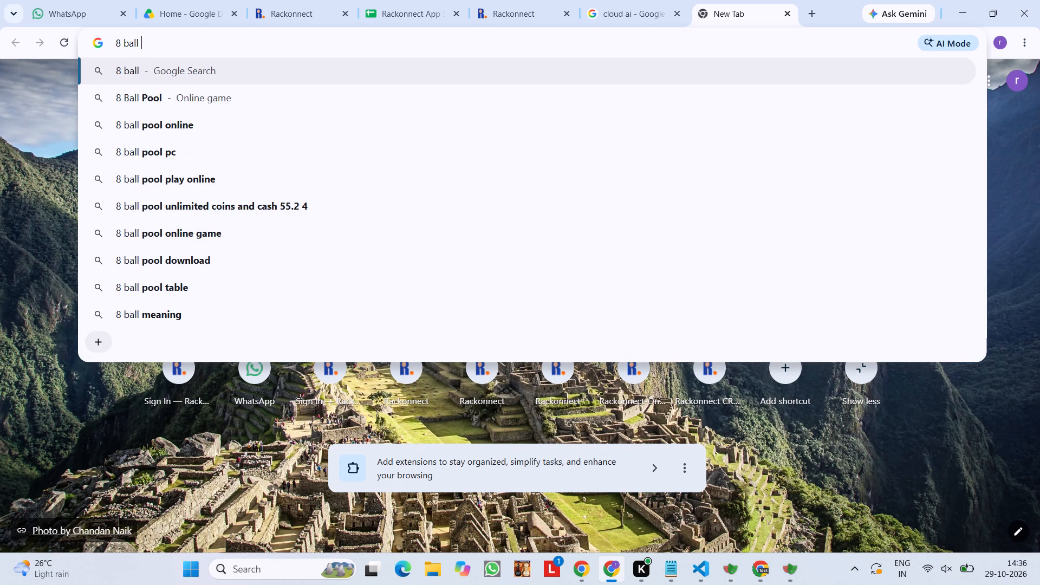
pyautogui.write('poll')
pyautogui.press('space')
pyautogui.press('BackSpace')
pyautogui.press('BackSpace')
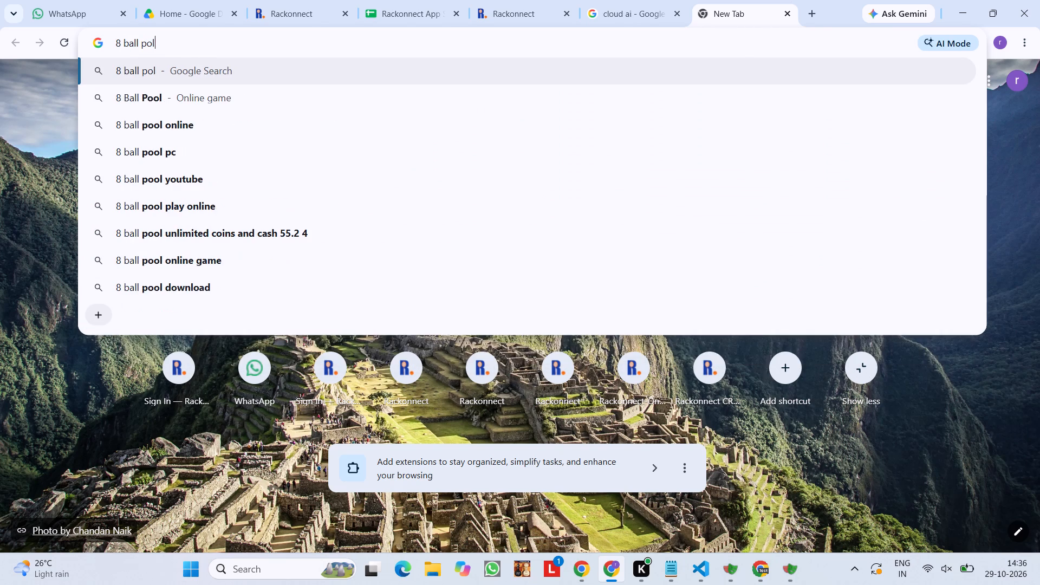
pyautogui.press('BackSpace')
pyautogui.write('ol')
pyautogui.press('space')
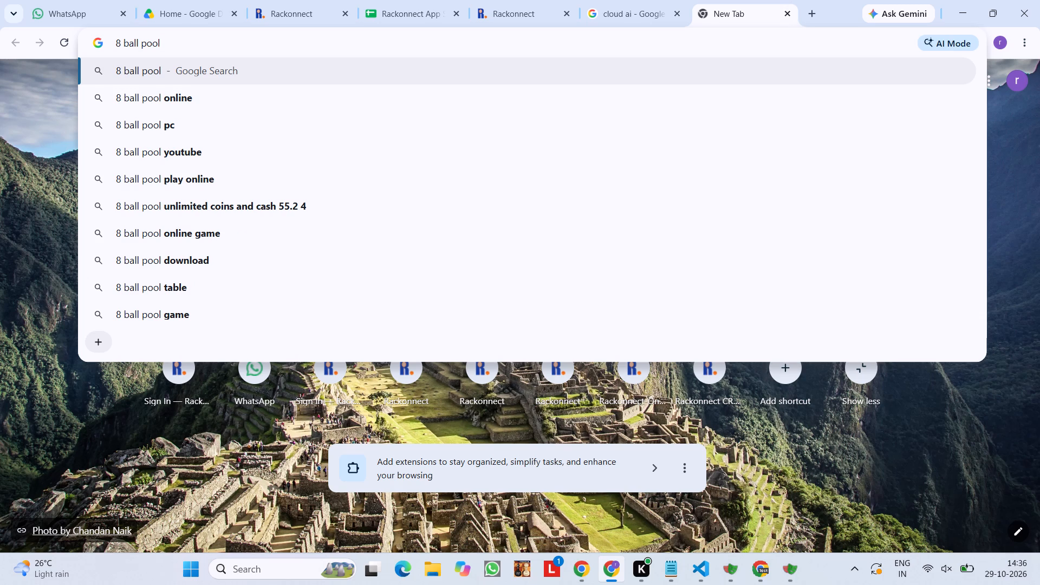
pyautogui.write('match')
pyautogui.press('space')
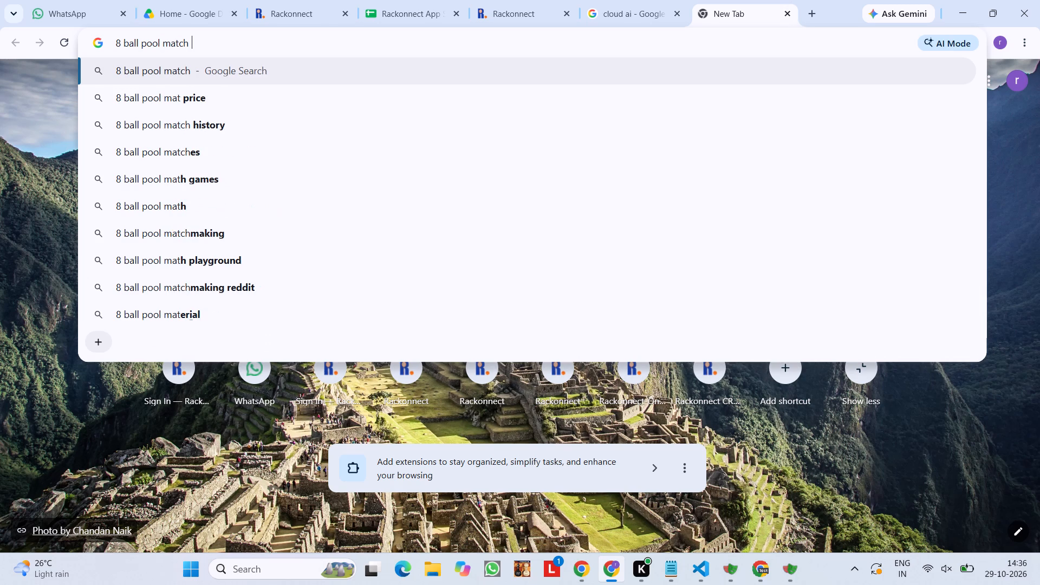
pyautogui.write('me')
pyautogui.press('space')
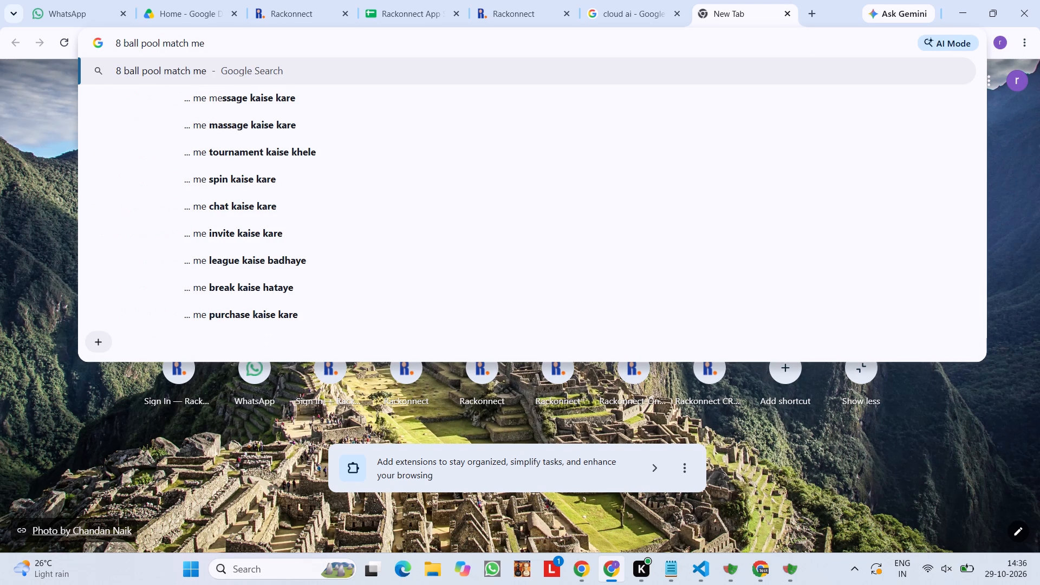
pyautogui.write('scoring')
pyautogui.press('space')
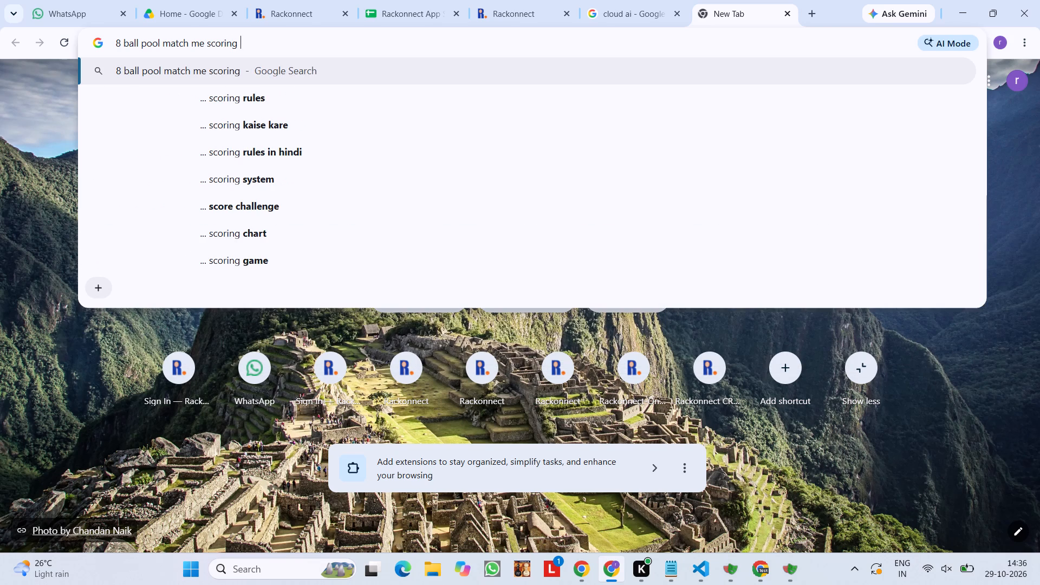
pyautogui.press('Down')
pyautogui.press('Down')
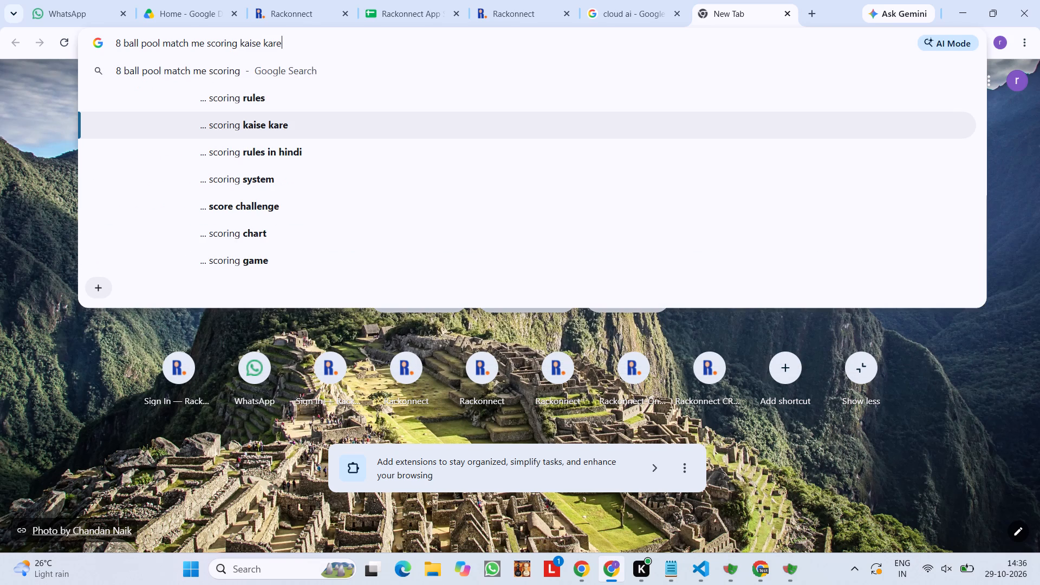
pyautogui.press('Up')
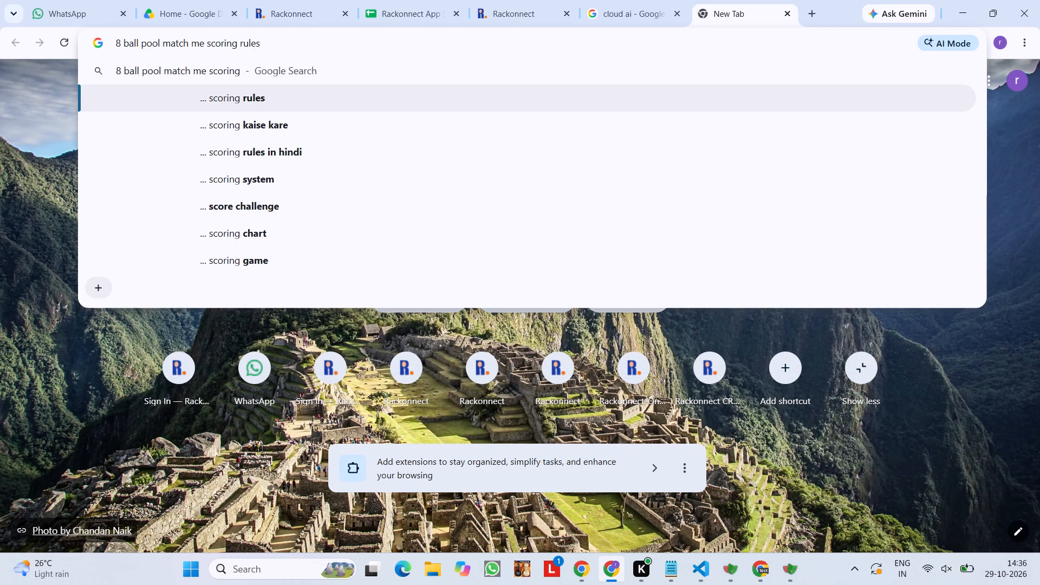
pyautogui.press('space')
pyautogui.write('or')
pyautogui.press('space')
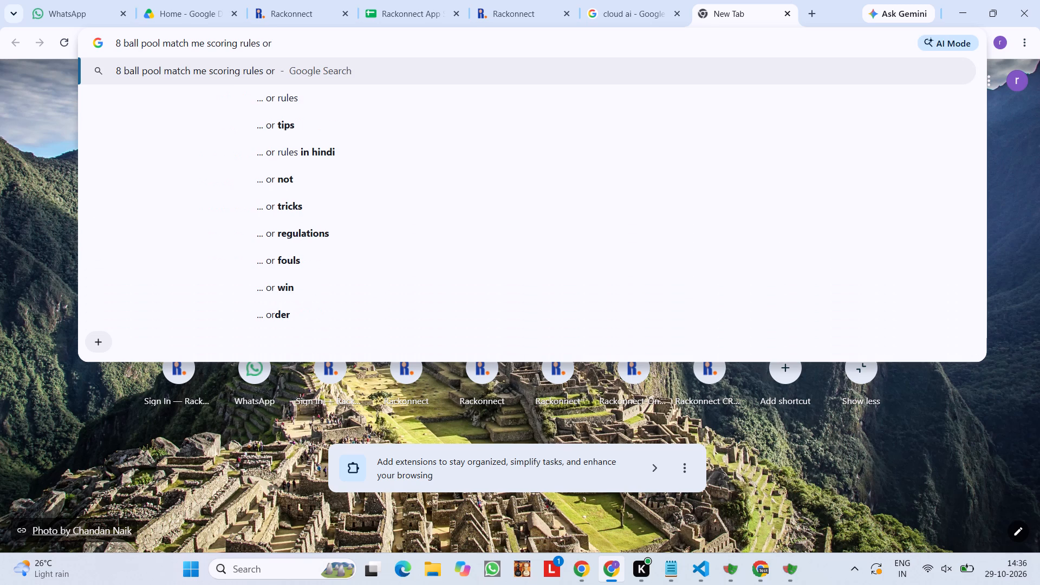
pyautogui.write('kese hoti h')
pyautogui.press('space')
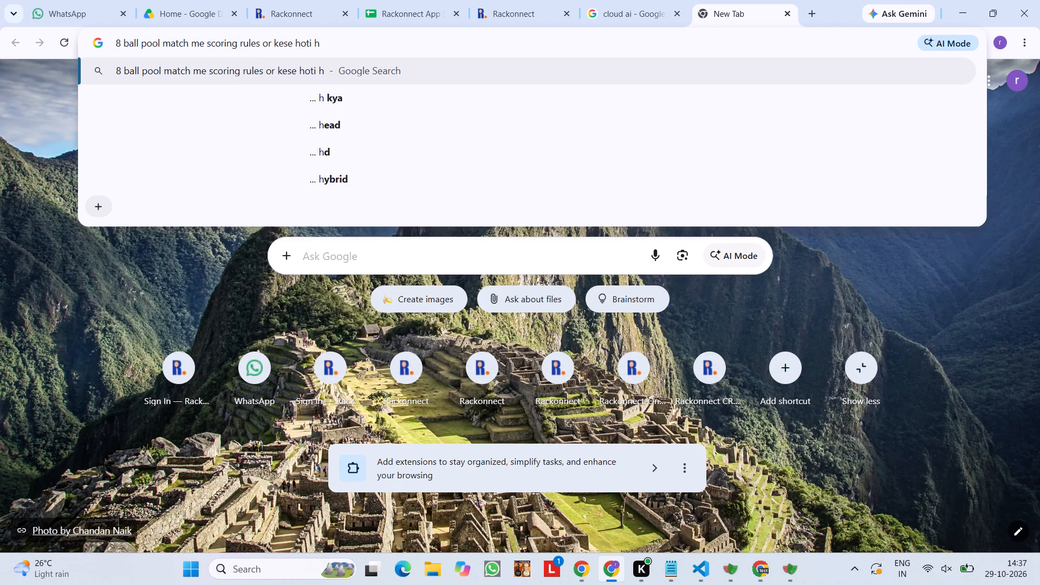
pyautogui.press('Return')
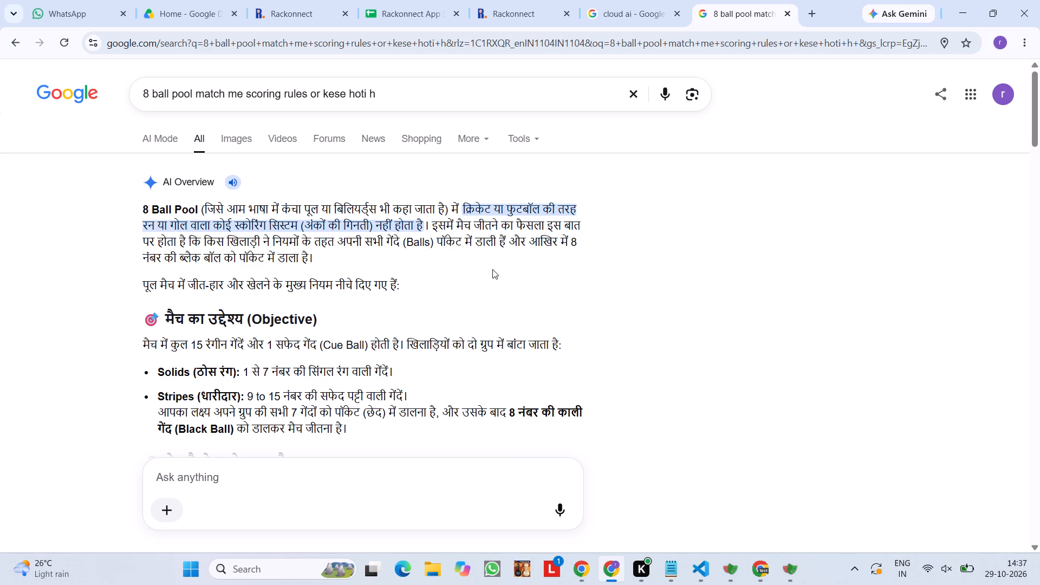
# Read through the AI Overview on 8 ball pool objective, turns, fouls and winning rules, and close the search tab.
pyautogui.scroll(-1, 492, 269)
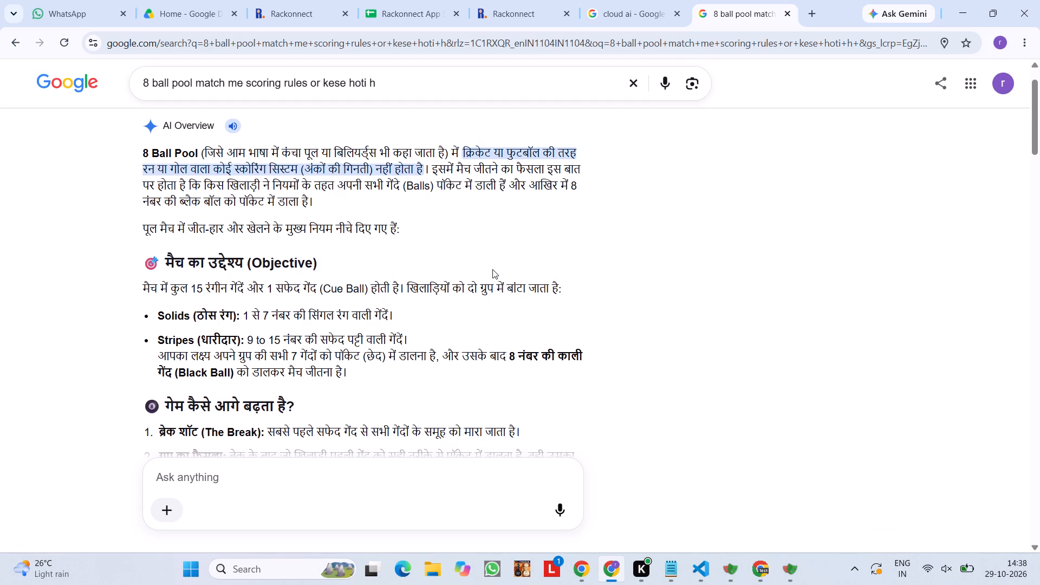
pyautogui.scroll(-1, 492, 269)
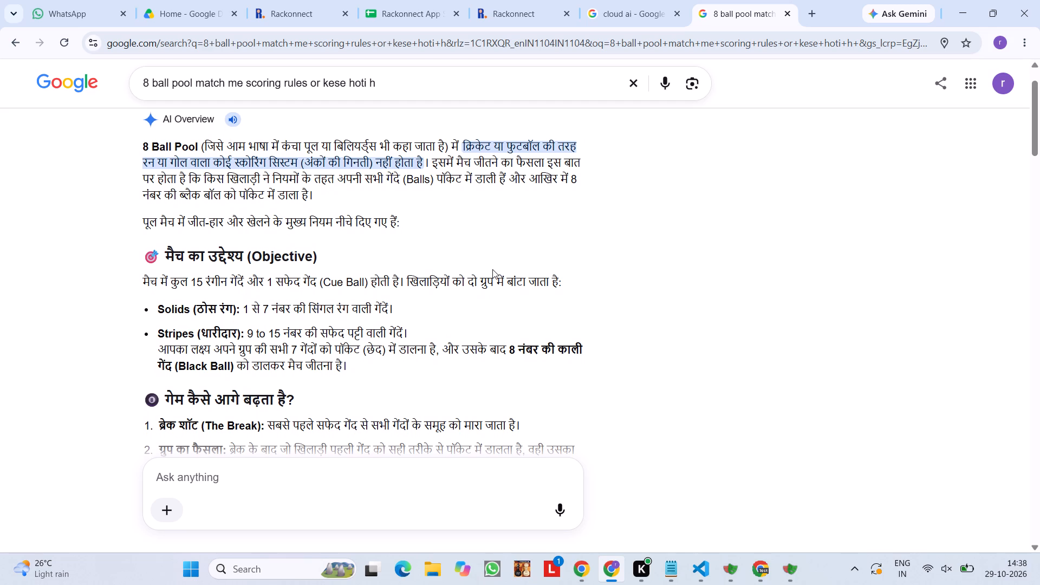
pyautogui.scroll(-2, 492, 269)
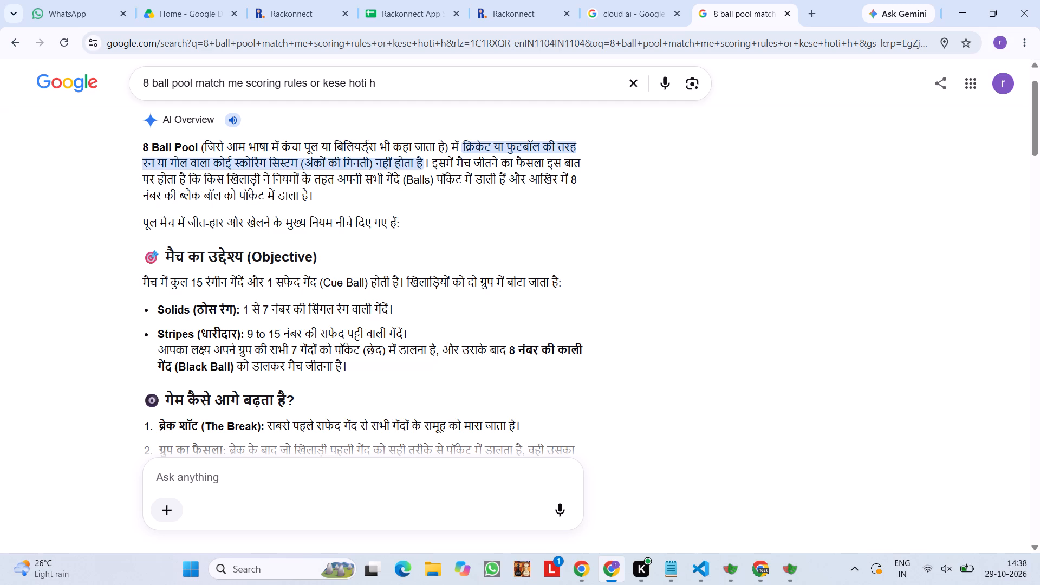
pyautogui.scroll(-1, 354, 287)
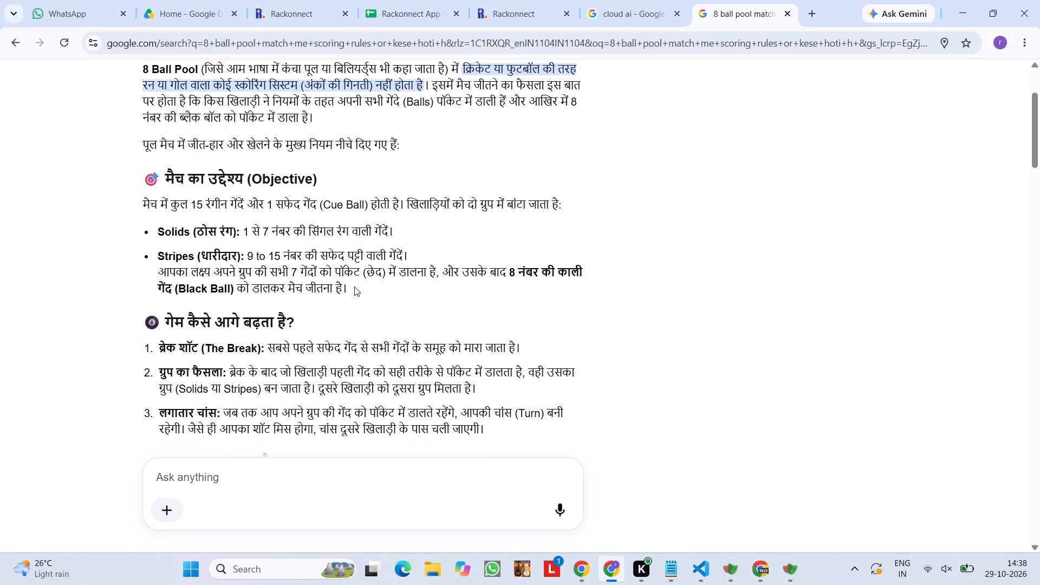
pyautogui.scroll(-1, 354, 287)
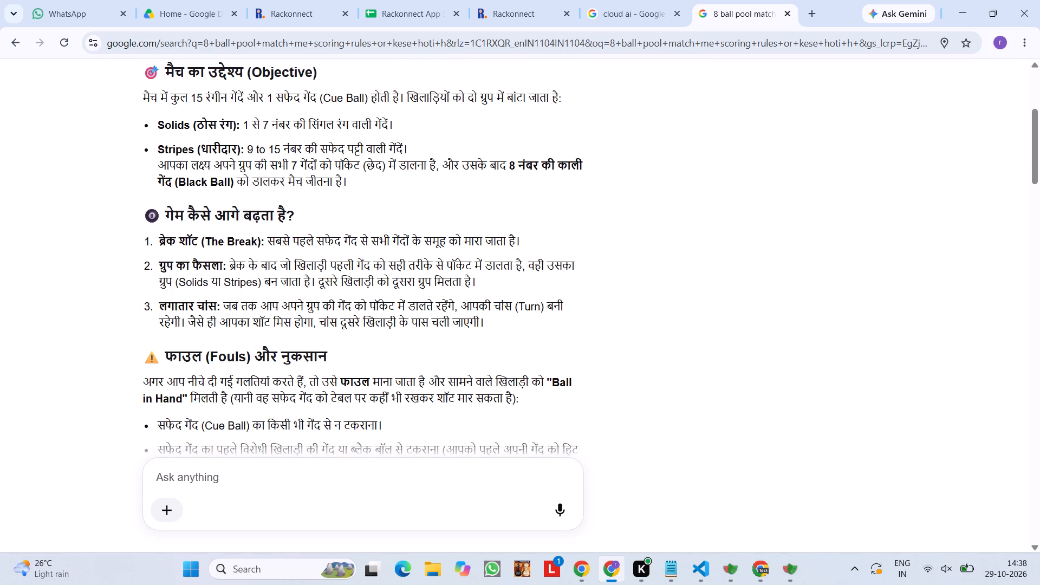
pyautogui.scroll(-1, 385, 298)
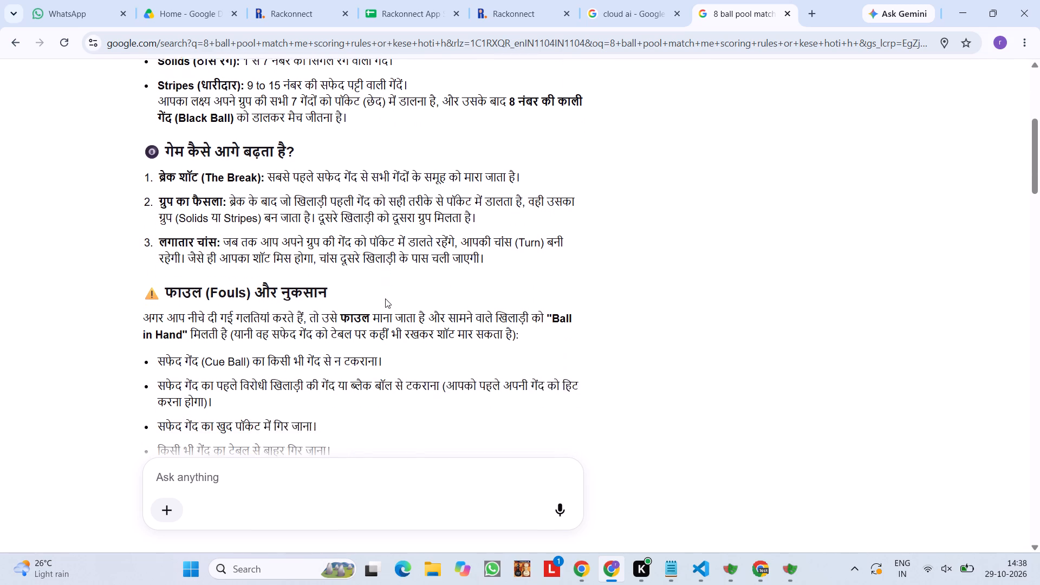
pyautogui.scroll(-3, 385, 298)
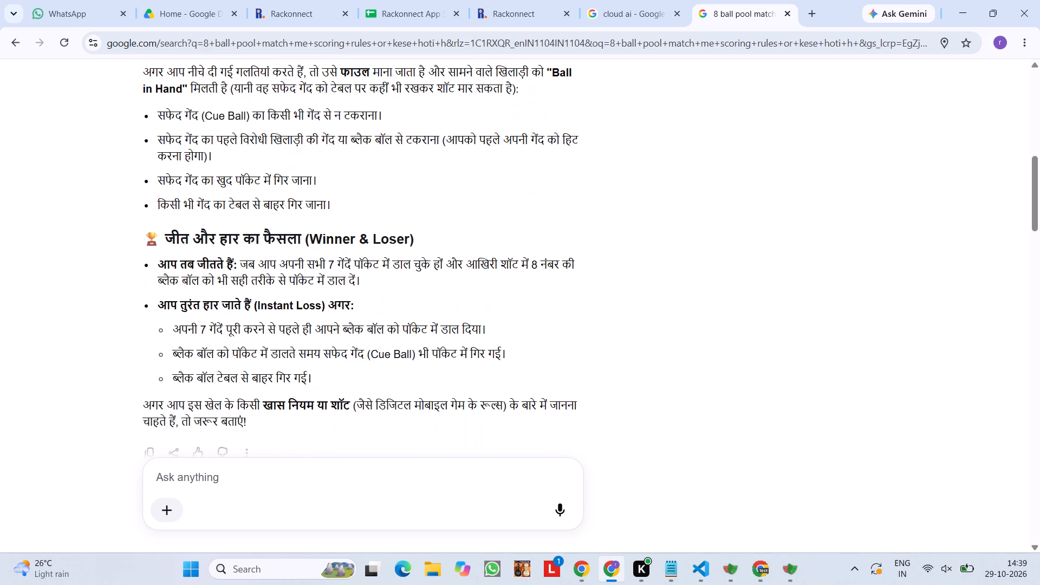
pyautogui.scroll(-2, 385, 298)
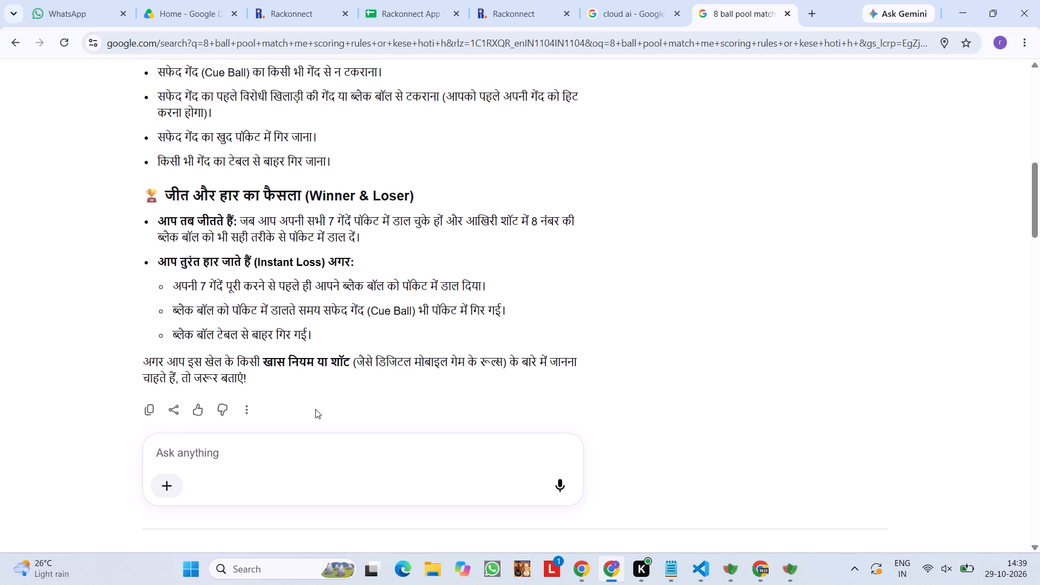
pyautogui.click(311, 457)
pyautogui.click(784, 14)
# Remove the 8 ball pool scoring query from the address bar's recent search suggestions in a new tab.
pyautogui.click(815, 16)
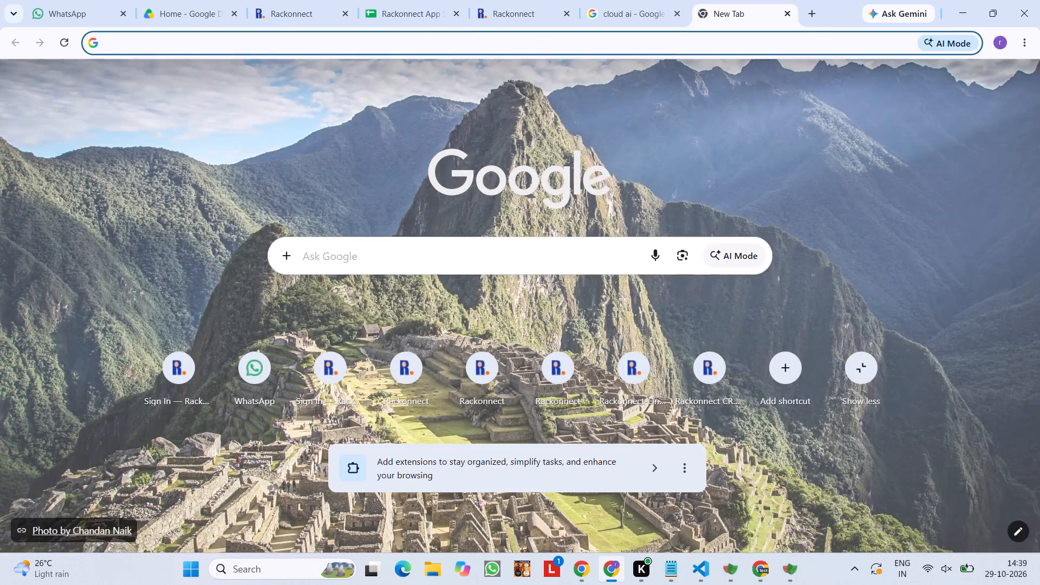
pyautogui.click(809, 35)
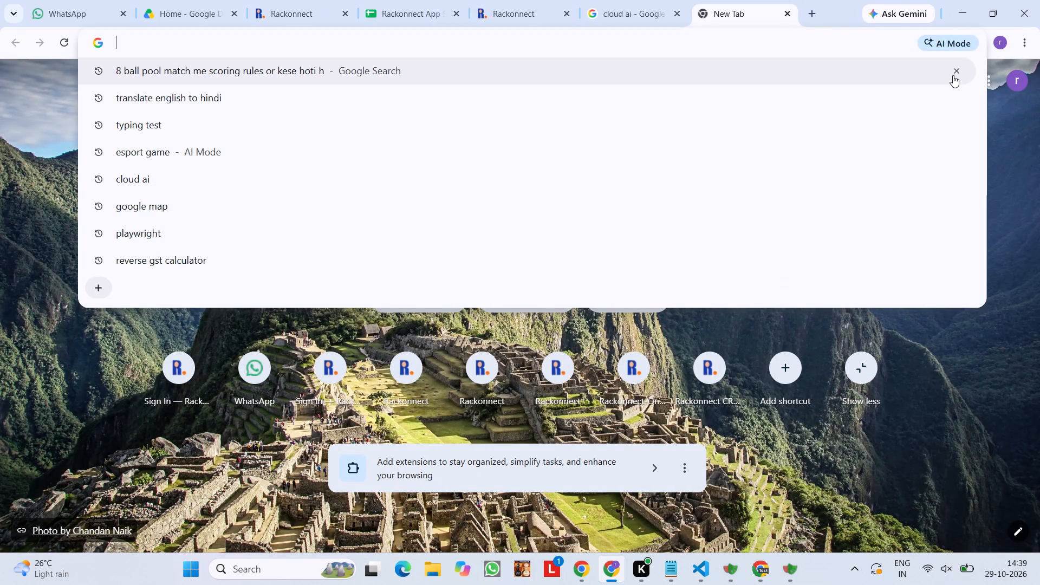
pyautogui.click(953, 75)
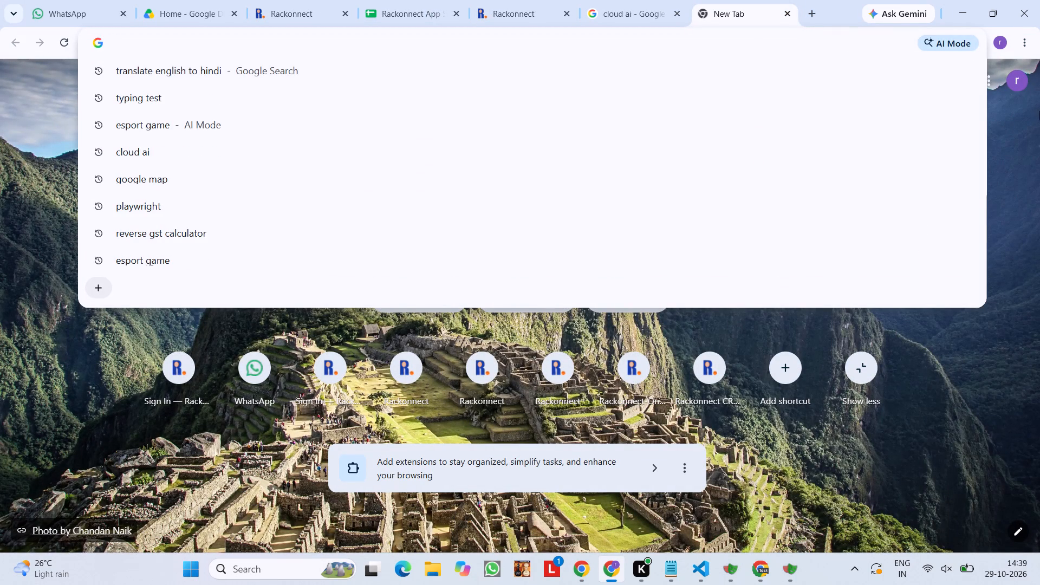
pyautogui.click(1026, 122)
# Check the browser history page for today's and yesterday's visited pages, and close it.
pyautogui.click(1019, 51)
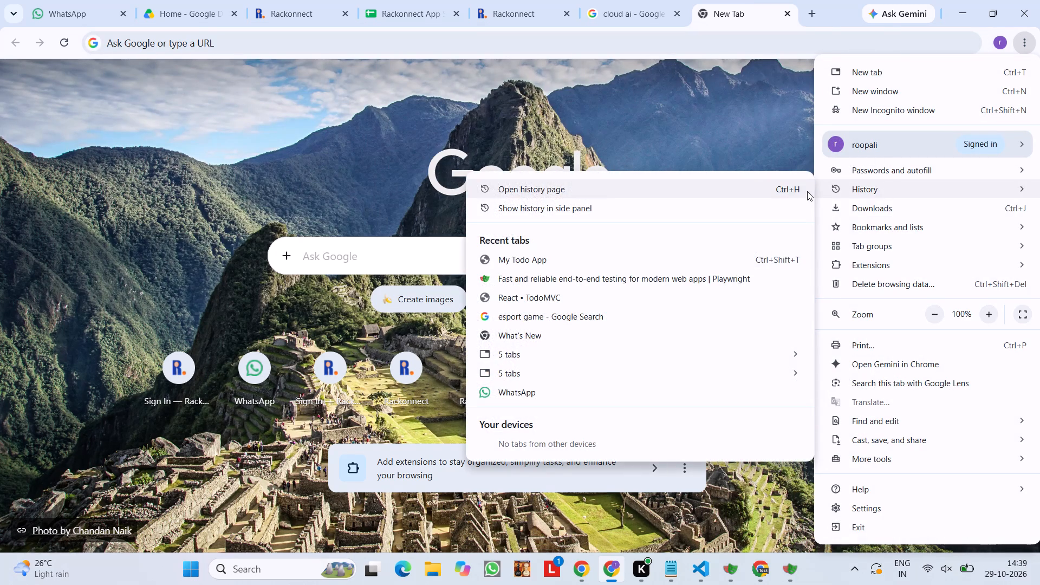
pyautogui.click(807, 191)
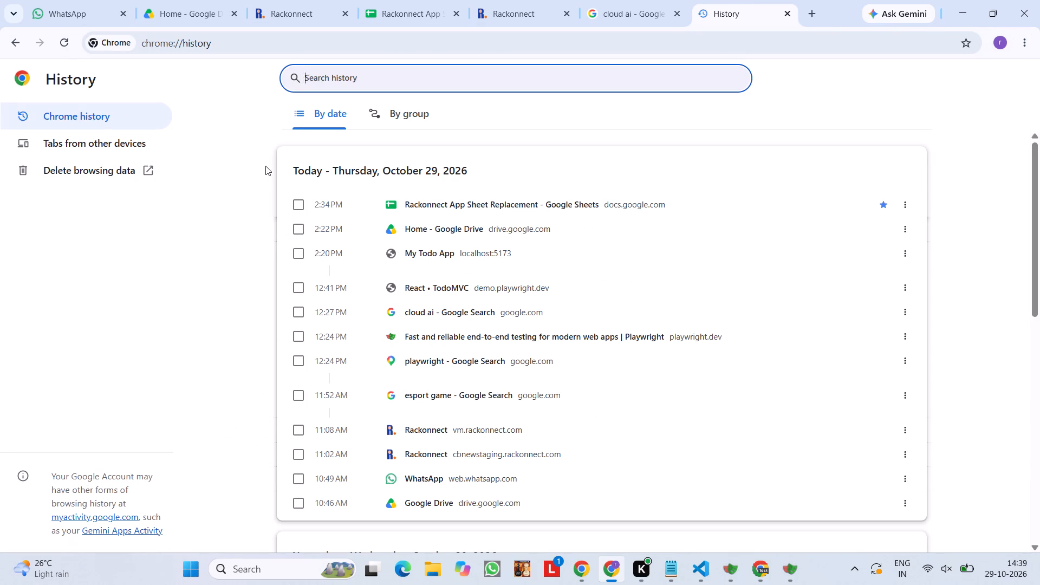
pyautogui.press('F5')
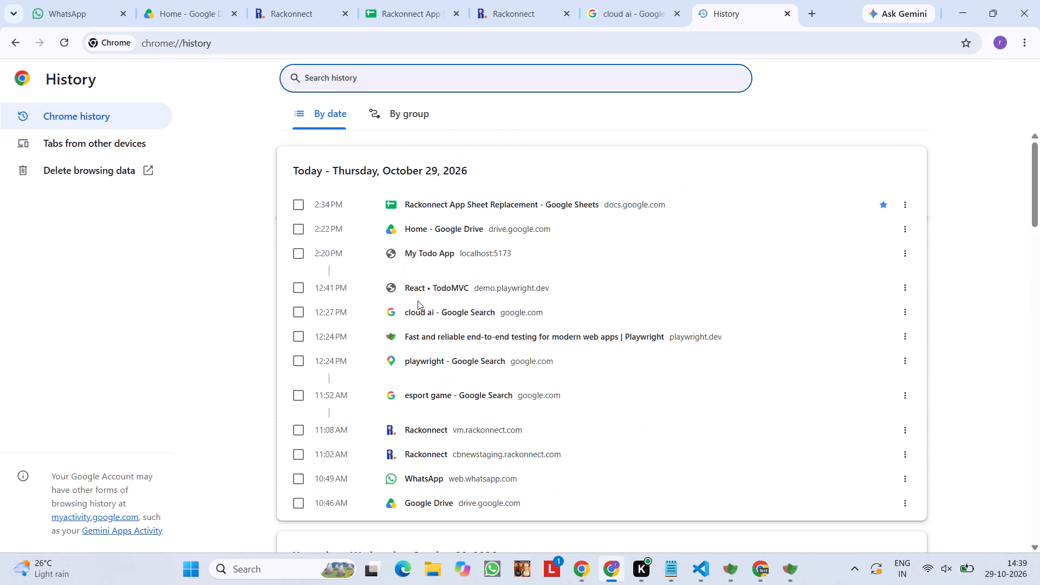
pyautogui.scroll(-1, 470, 362)
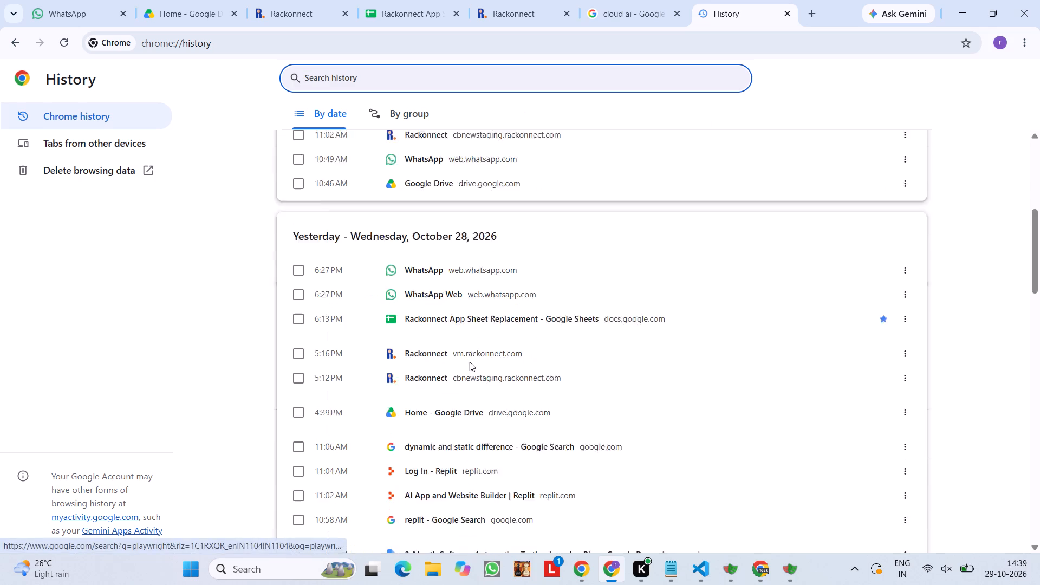
pyautogui.scroll(-2, 470, 362)
pyautogui.scroll(2, 470, 362)
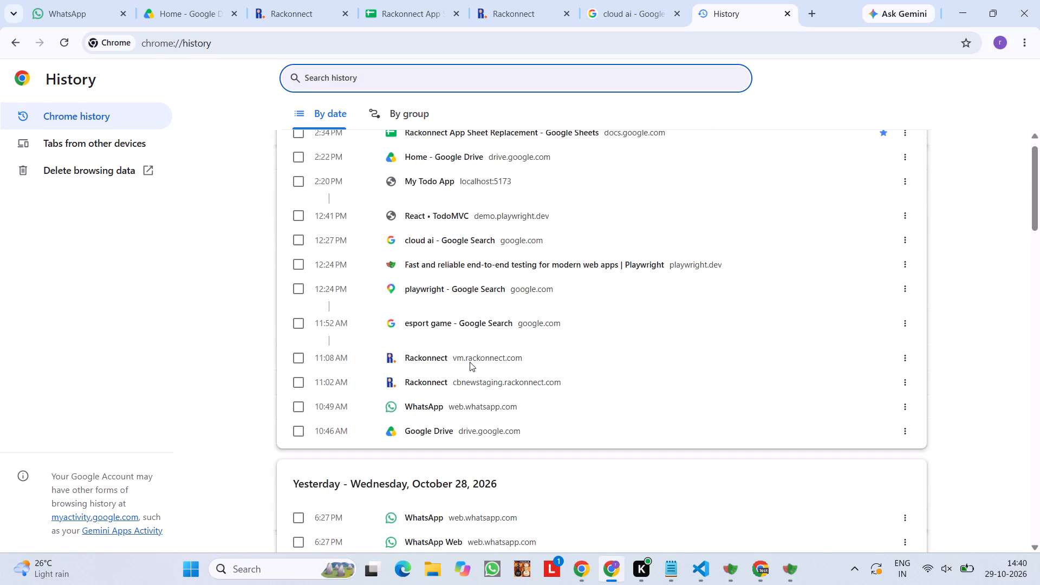
pyautogui.scroll(7, 470, 362)
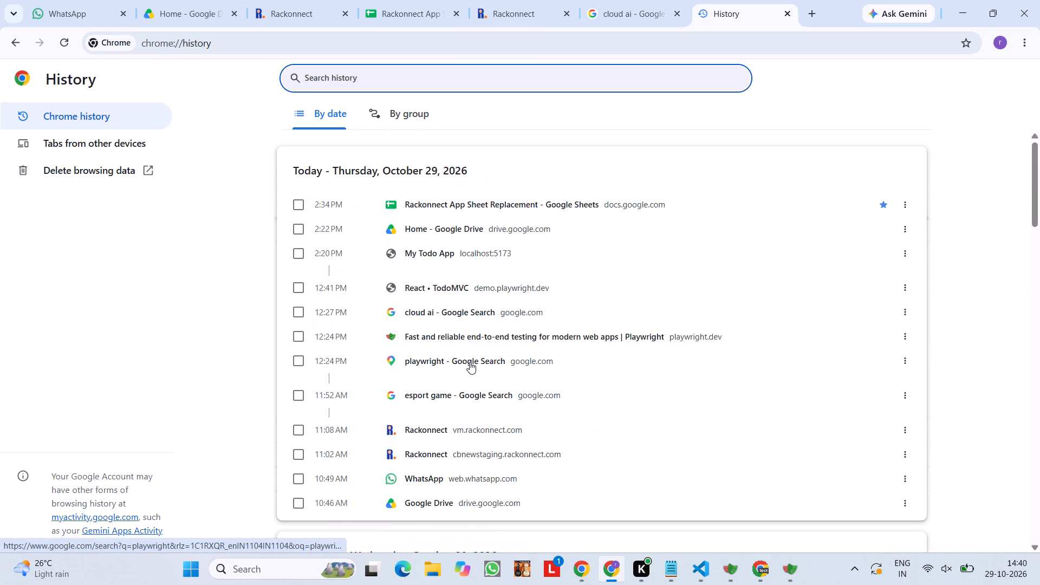
pyautogui.click(784, 16)
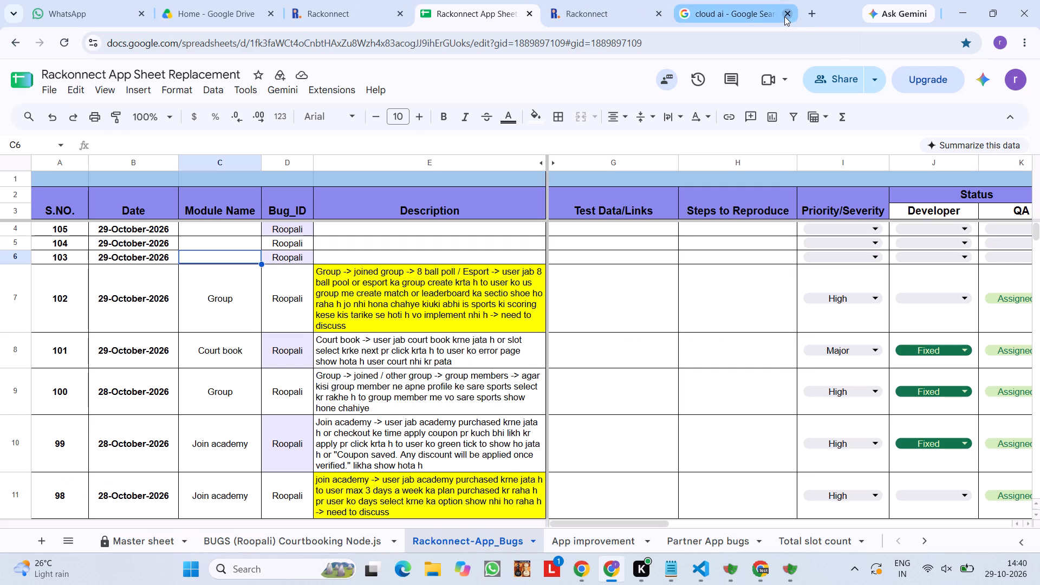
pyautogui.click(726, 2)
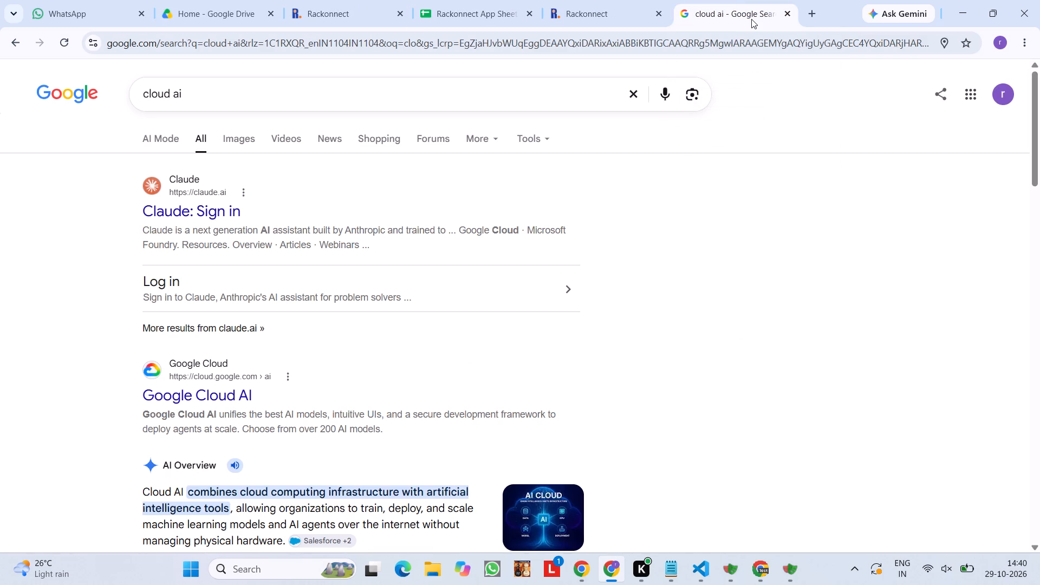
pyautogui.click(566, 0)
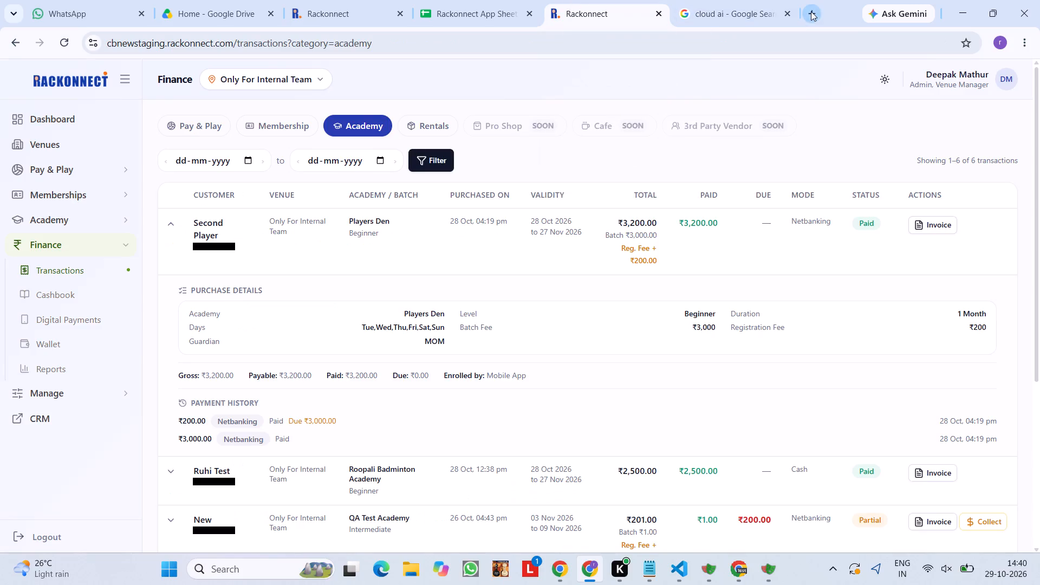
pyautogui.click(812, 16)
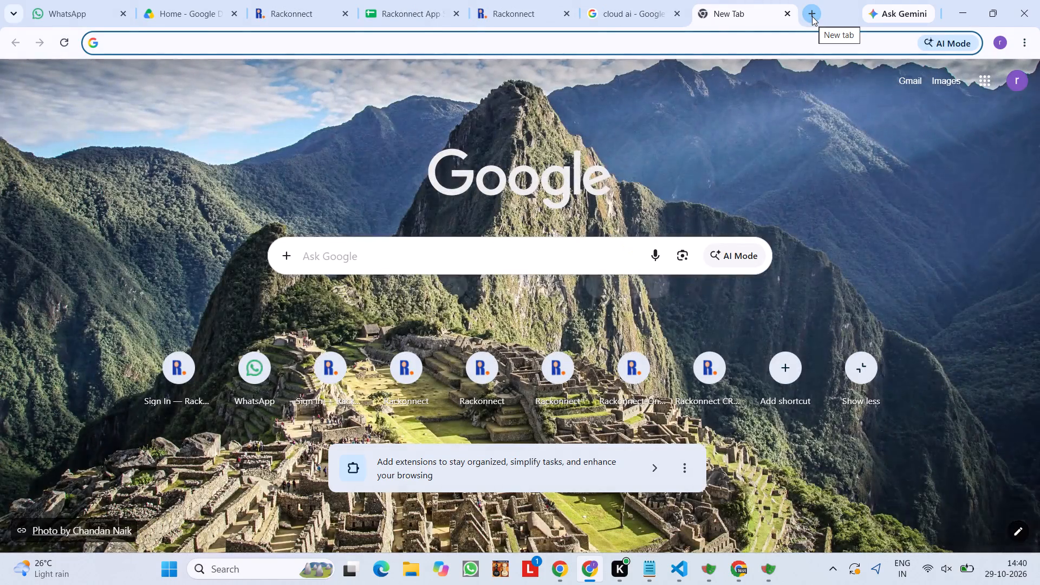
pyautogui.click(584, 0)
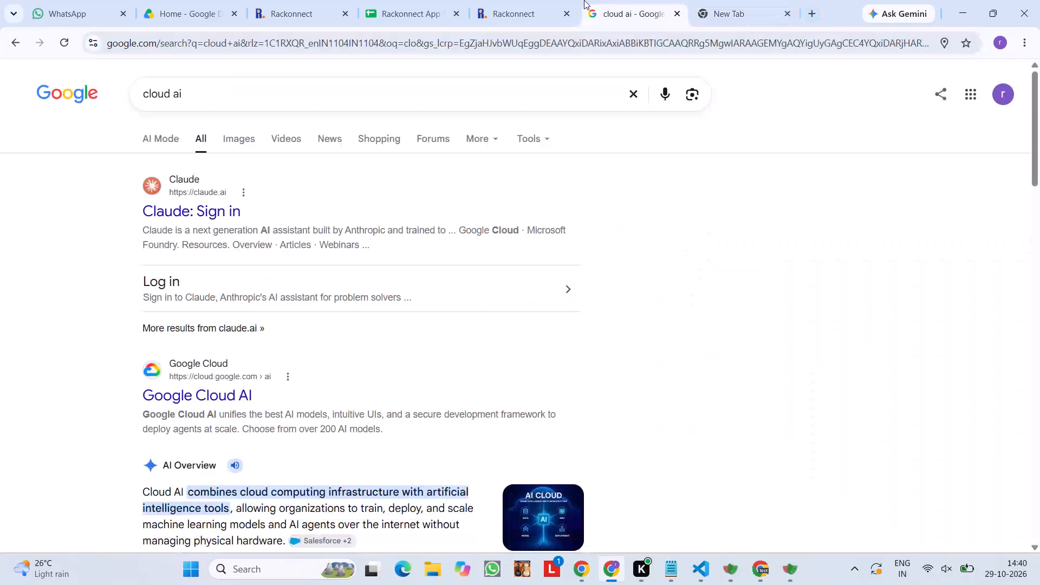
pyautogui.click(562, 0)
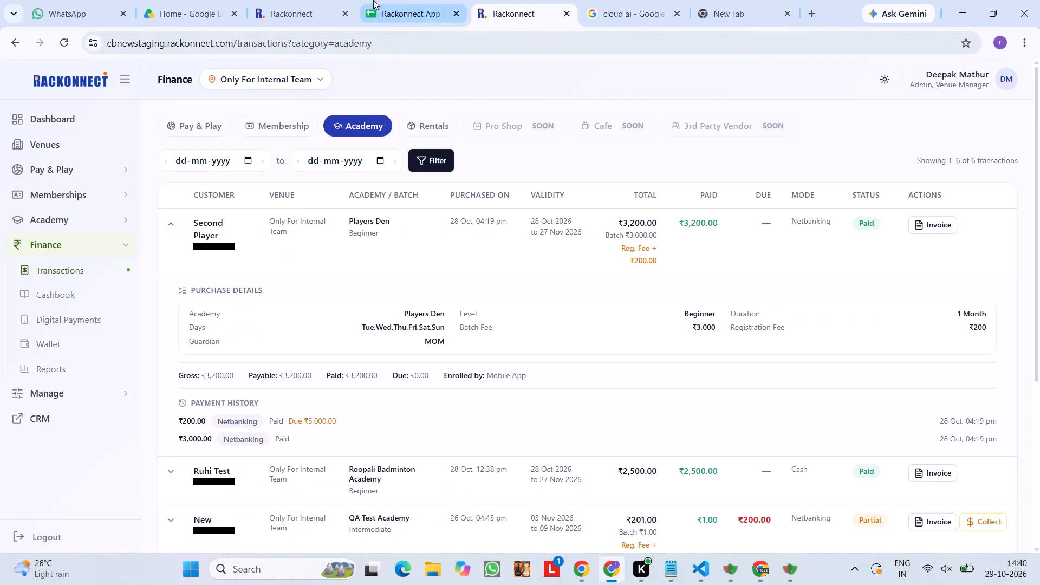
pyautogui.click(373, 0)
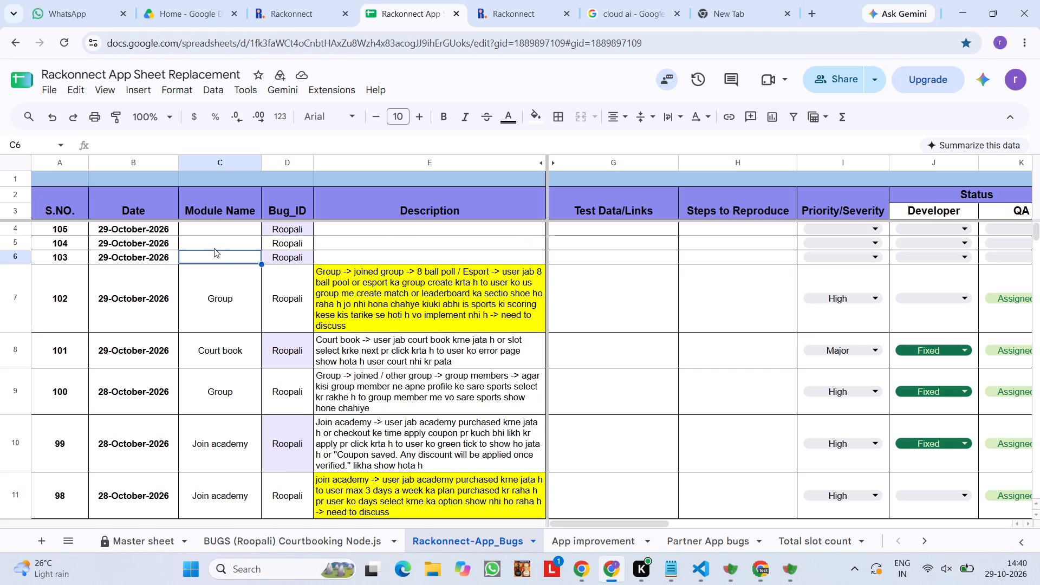